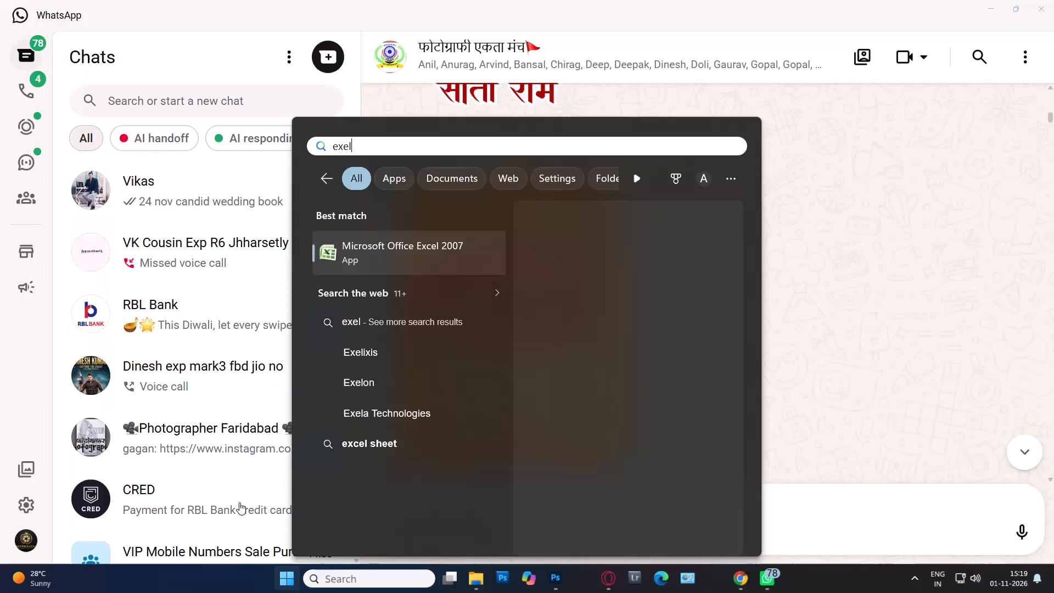
Launch Microsoft Office Excel 2007 and open the recent workbook seedigital booking.xls.
{"action": "left_click", "coordinate": [440, 243]}
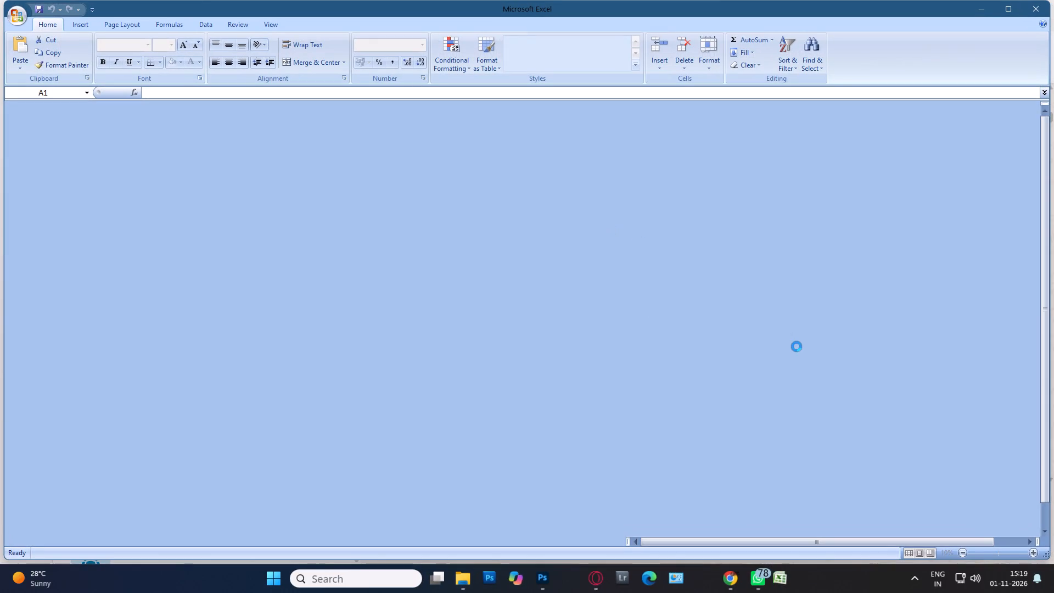
{"action": "key", "text": "alt+f"}
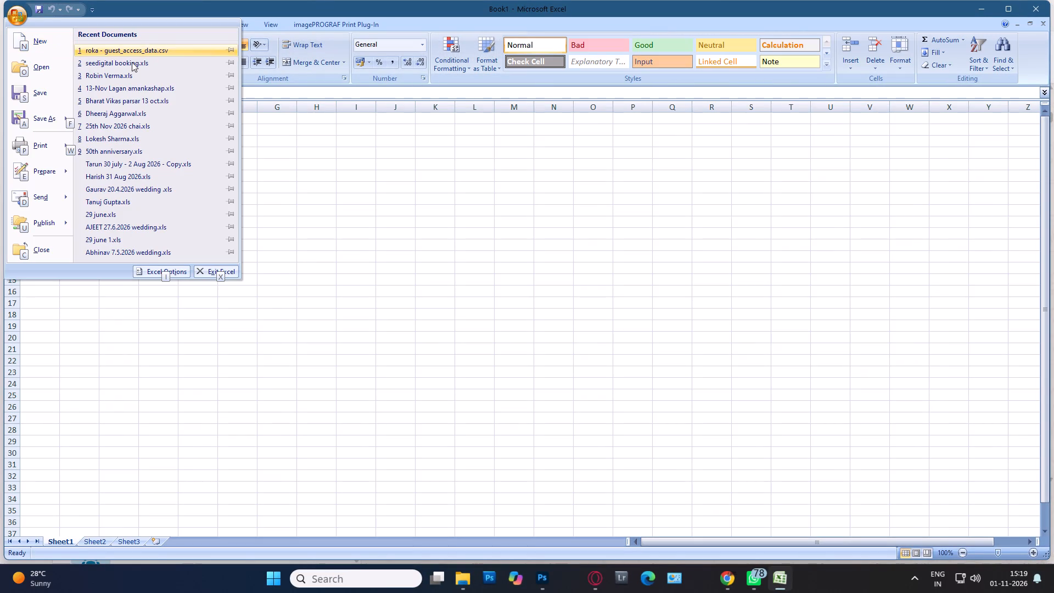
{"action": "left_click", "coordinate": [135, 60]}
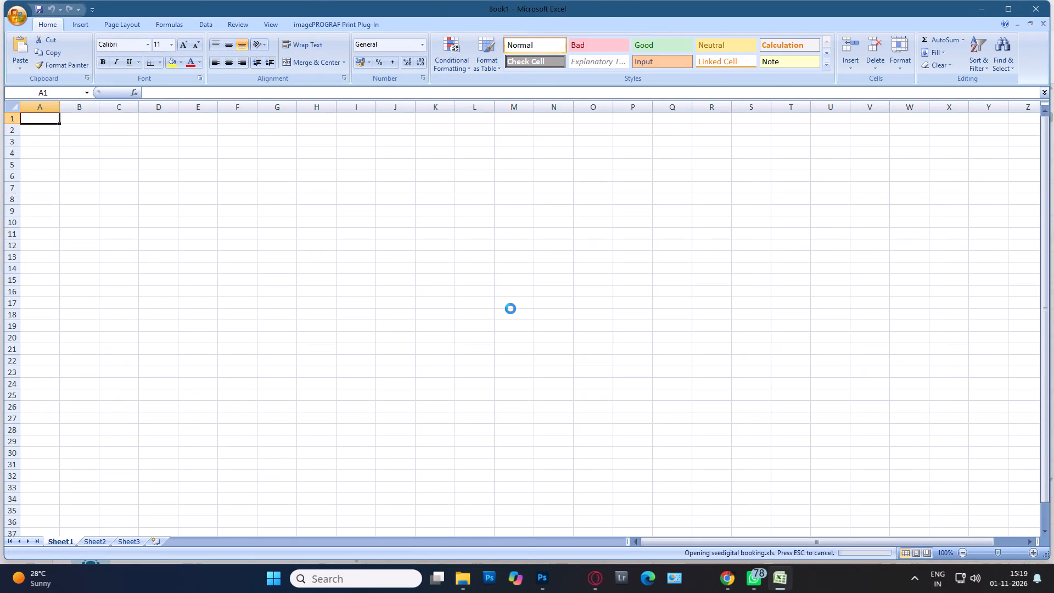
Look through the booking entries listed under the 2026-2027 heading at the end of Sheet1.
{"action": "scroll", "coordinate": [345, 382], "scroll_direction": "up", "scroll_amount": 1}
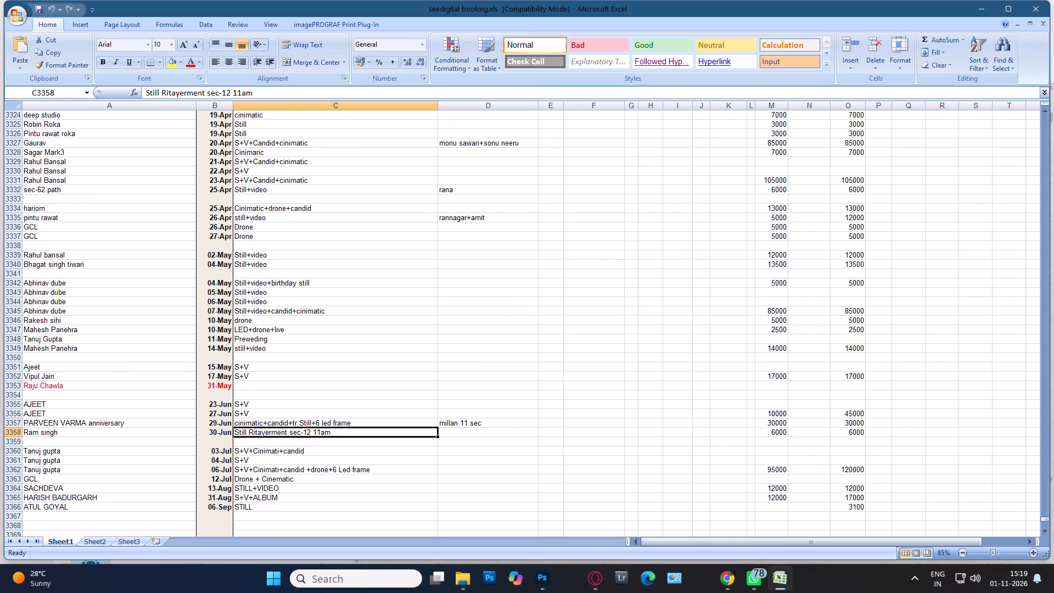
{"action": "scroll", "coordinate": [345, 382], "scroll_direction": "down", "scroll_amount": 1}
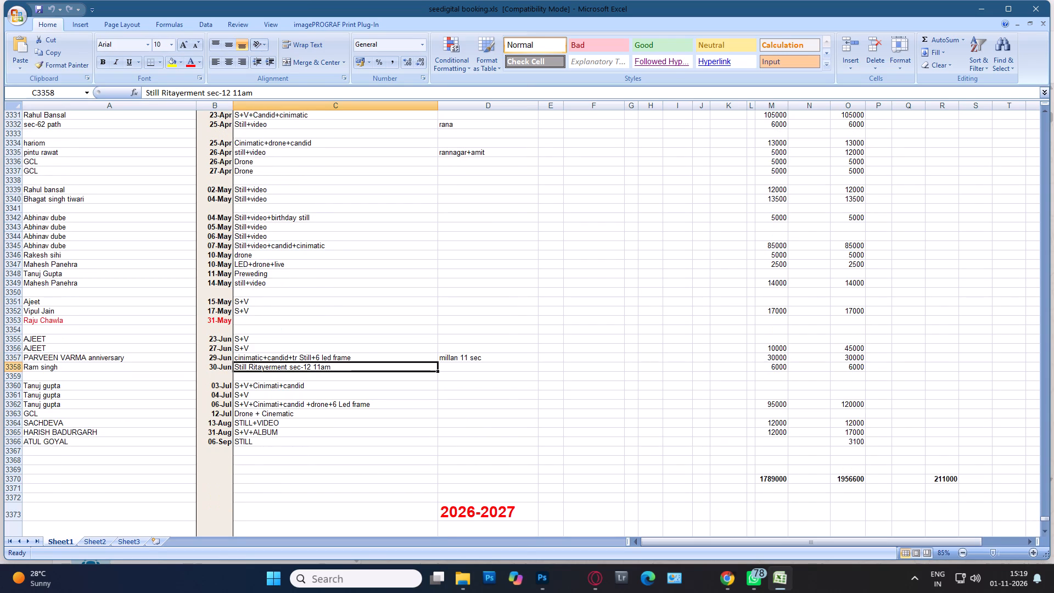
{"action": "scroll", "coordinate": [356, 374], "scroll_direction": "down", "scroll_amount": 11}
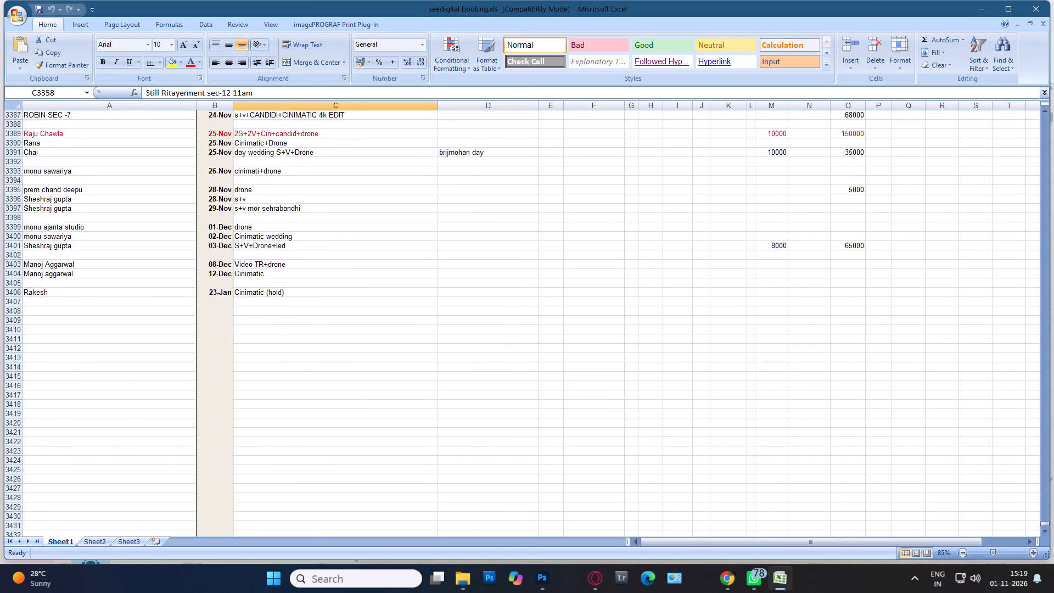
{"action": "scroll", "coordinate": [356, 374], "scroll_direction": "down", "scroll_amount": 1}
{"action": "scroll", "coordinate": [356, 374], "scroll_direction": "up", "scroll_amount": 7}
{"action": "scroll", "coordinate": [356, 374], "scroll_direction": "down", "scroll_amount": 2}
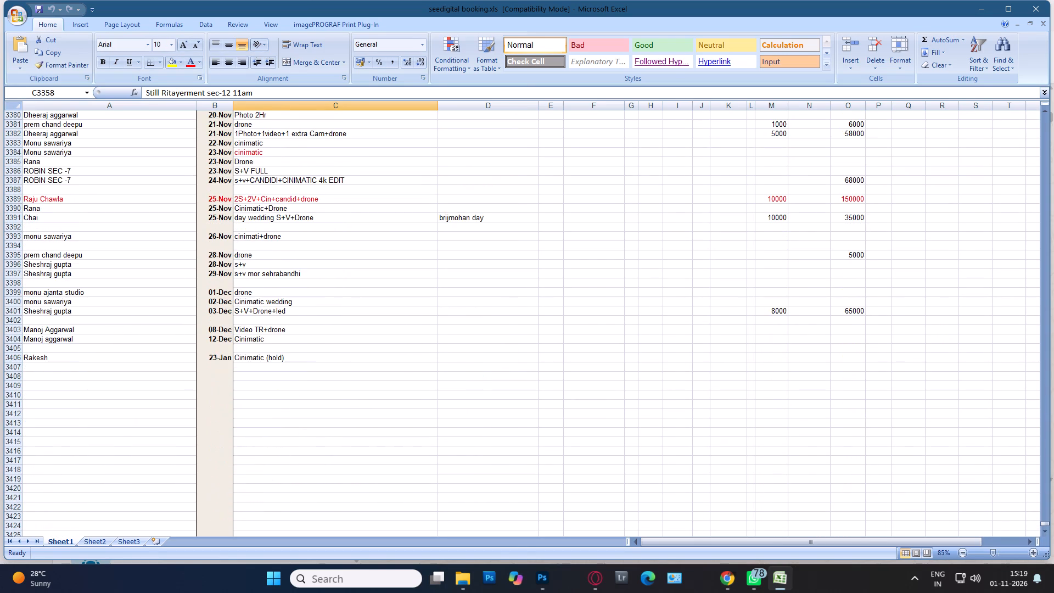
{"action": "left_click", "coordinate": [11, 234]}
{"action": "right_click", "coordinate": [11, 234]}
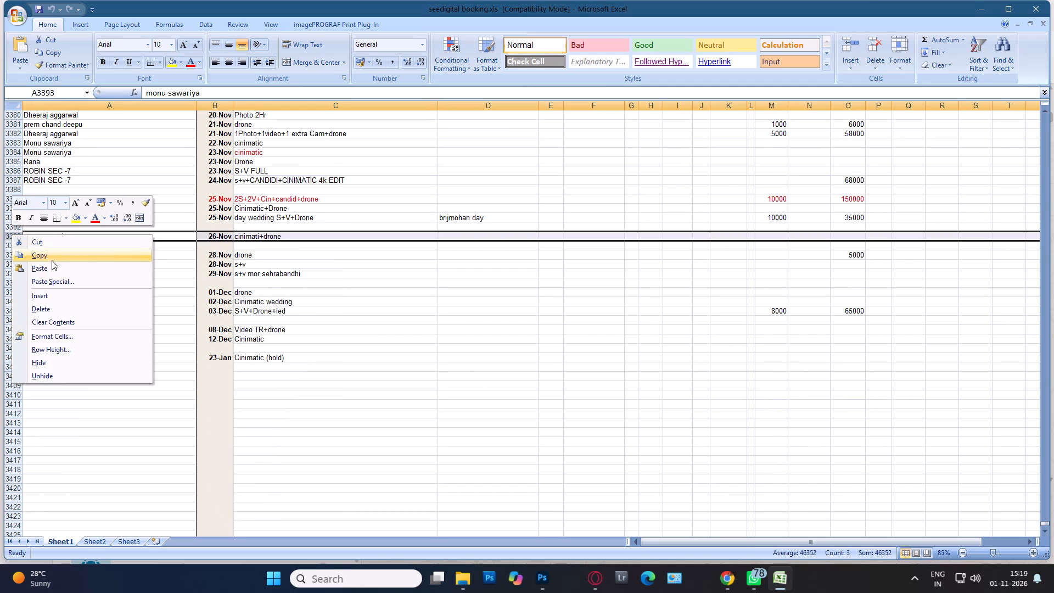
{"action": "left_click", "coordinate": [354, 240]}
Enter "Gera+Vikas+amit" in column D of the 24-Nov ROBIN SEC -7 booking.
{"action": "scroll", "coordinate": [418, 344], "scroll_direction": "up", "scroll_amount": 1}
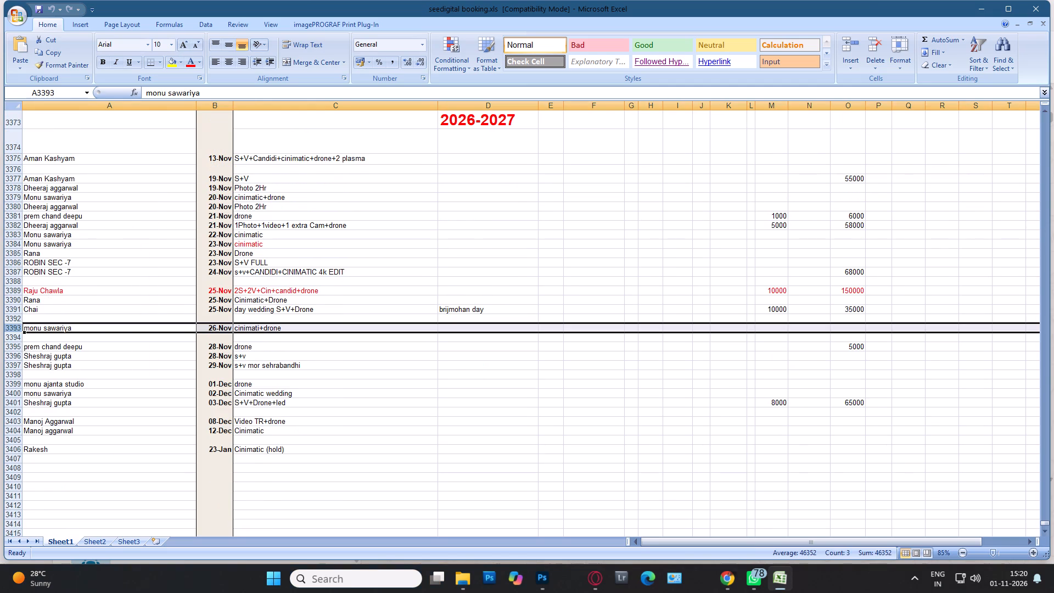
{"action": "left_click", "coordinate": [46, 272]}
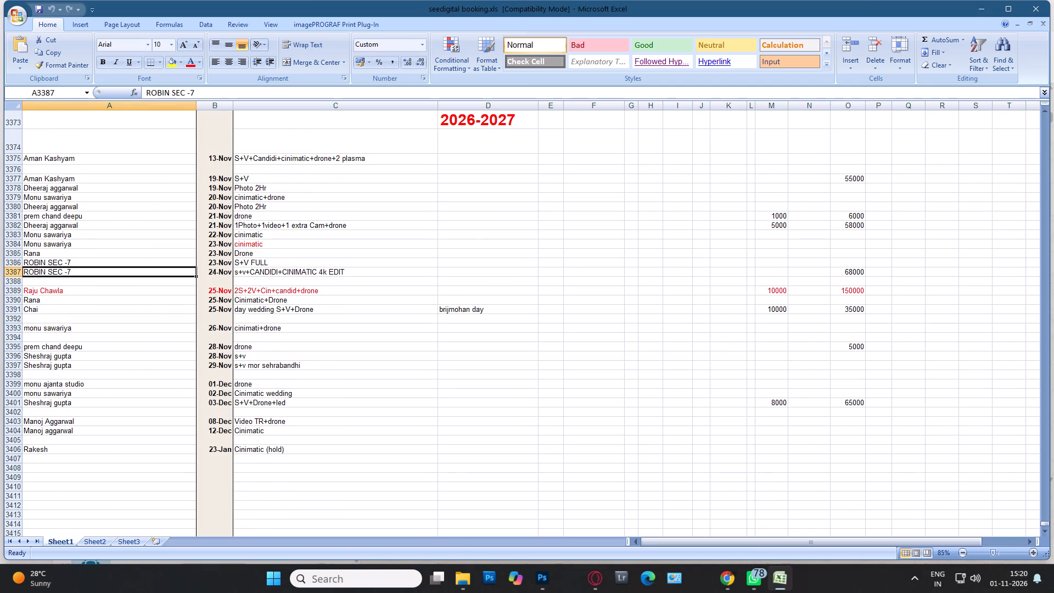
{"action": "left_click", "coordinate": [487, 272]}
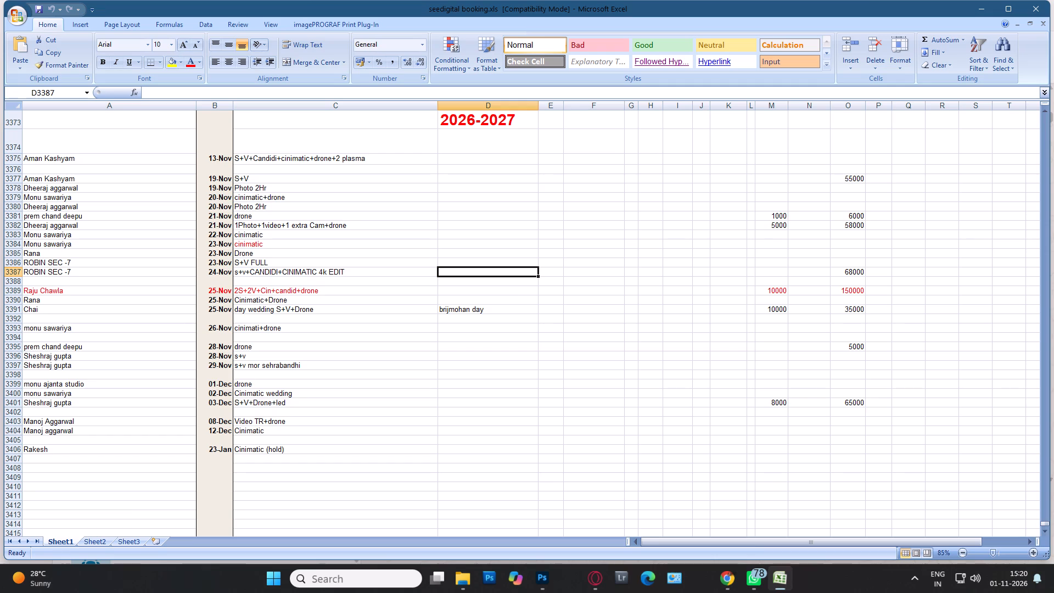
{"action": "type", "text": "Gera+"}
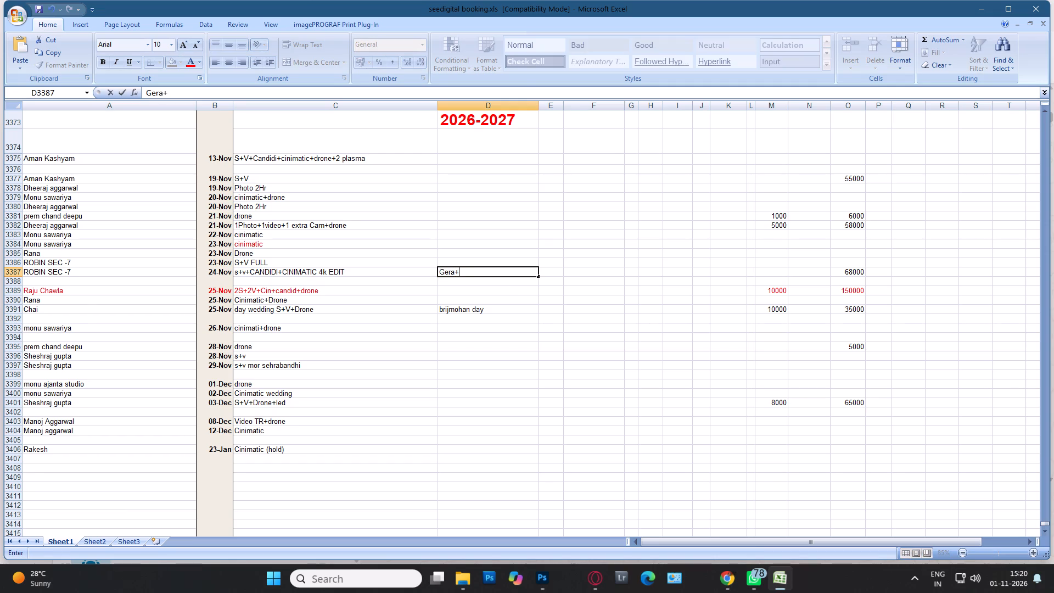
{"action": "type", "text": "Vikas"}
{"action": "type", "text": "+amit"}
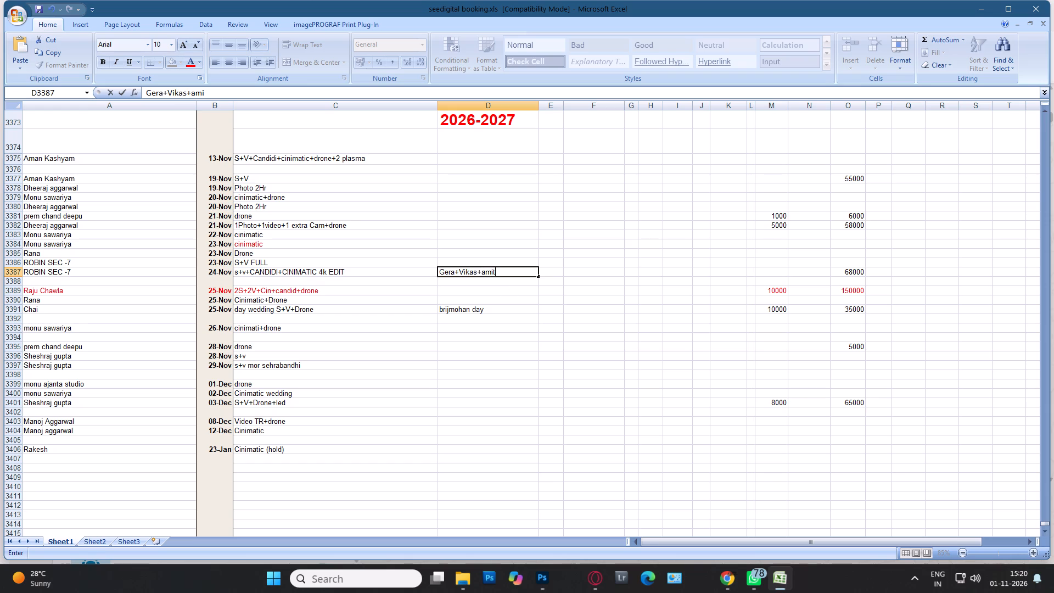
Enter "amit+bunty" in column D of the 23-Nov ROBIN SEC -7 booking.
{"action": "left_click", "coordinate": [487, 261]}
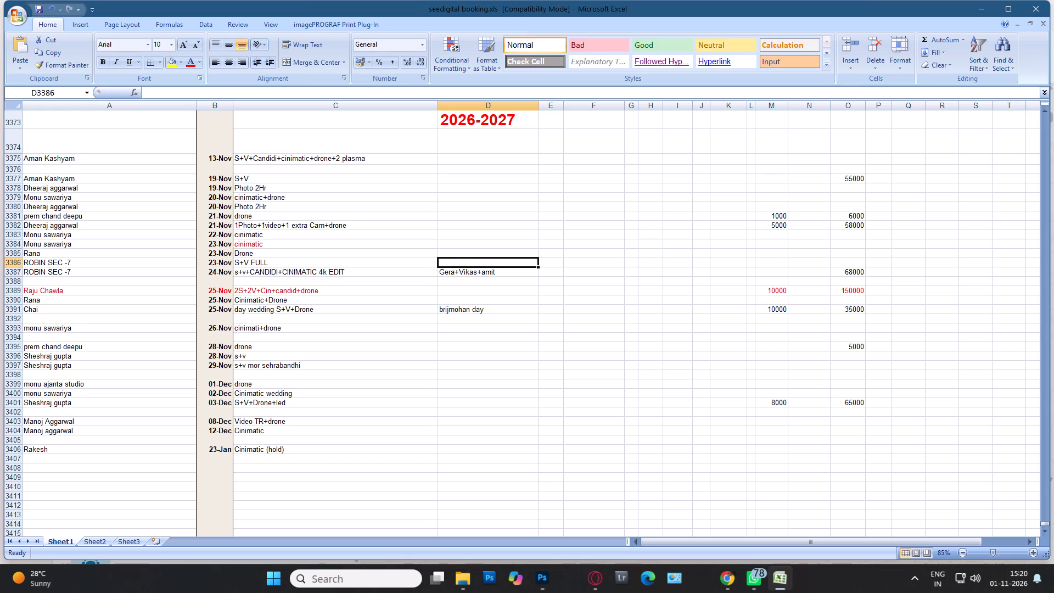
{"action": "type", "text": "amit+bunt"}
{"action": "key", "text": "y"}
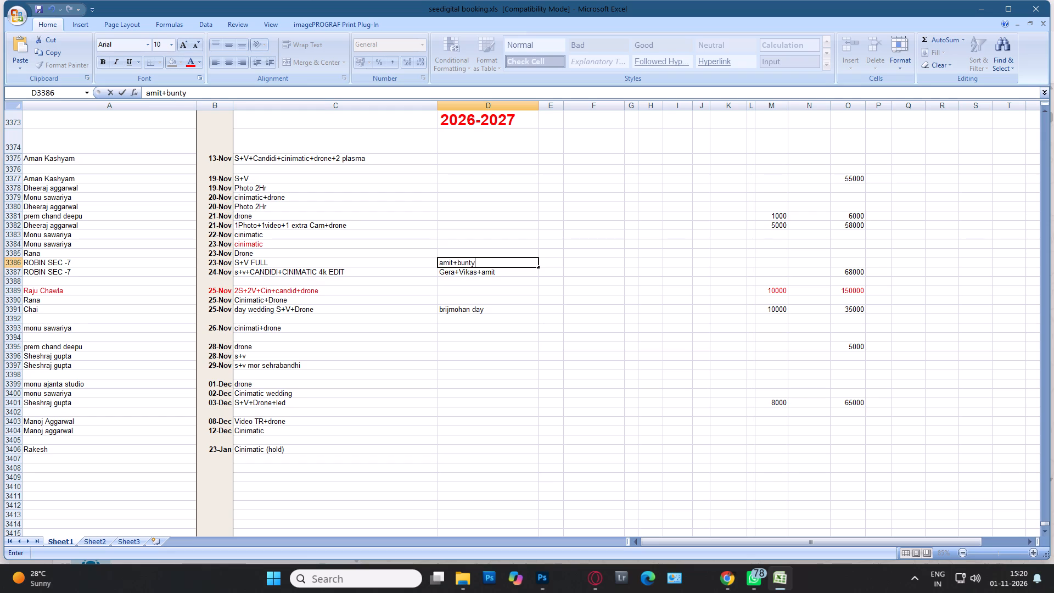
{"action": "left_click", "coordinate": [485, 290]}
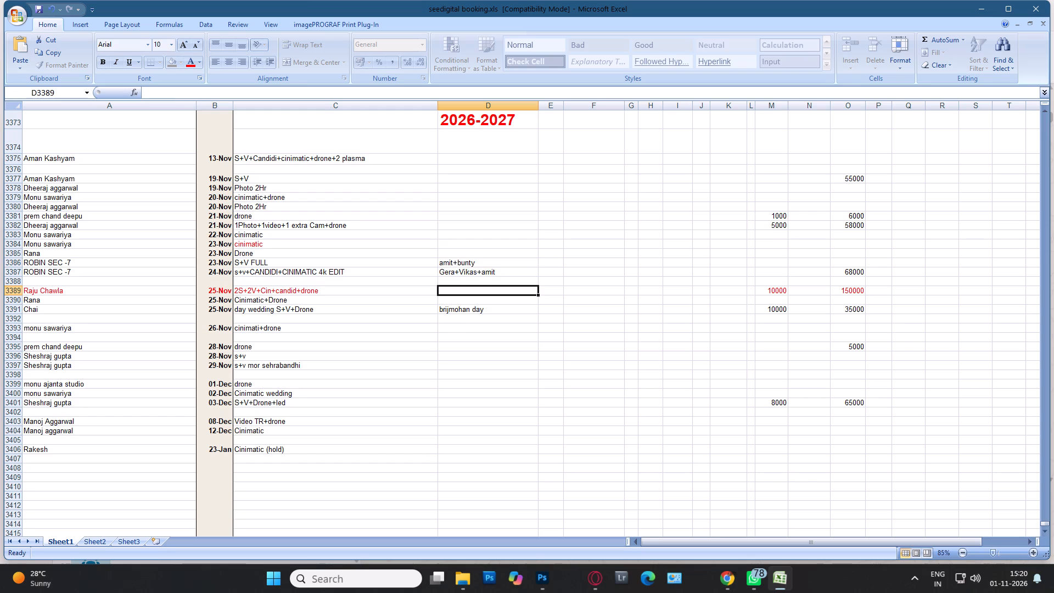
Insert a blank row above the 23-Nov ROBIN SEC -7 booking, separating it from the 23-Nov Drone booking.
{"action": "left_click", "coordinate": [861, 270]}
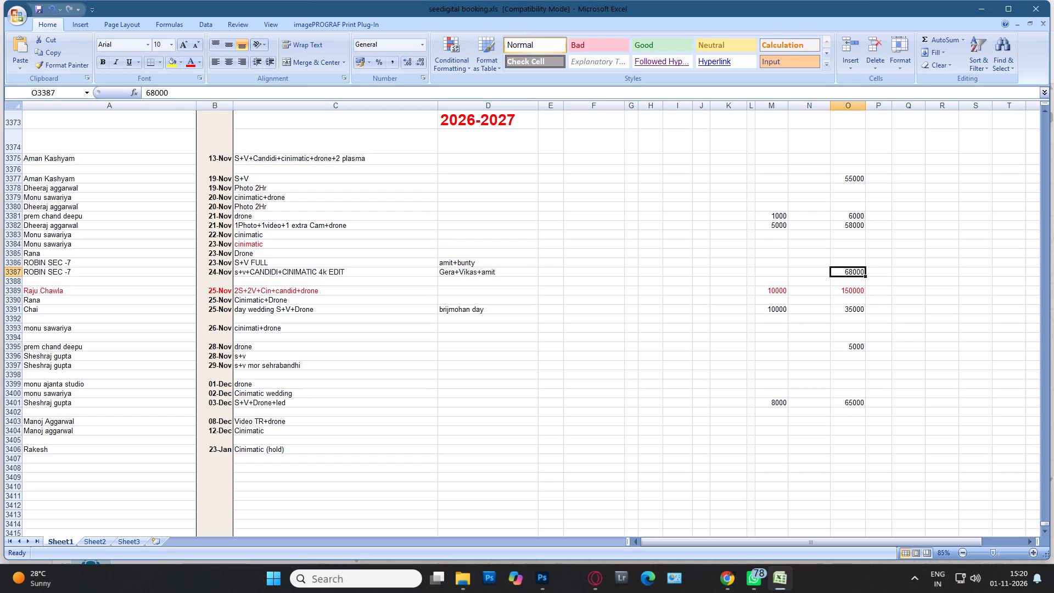
{"action": "left_click", "coordinate": [10, 253]}
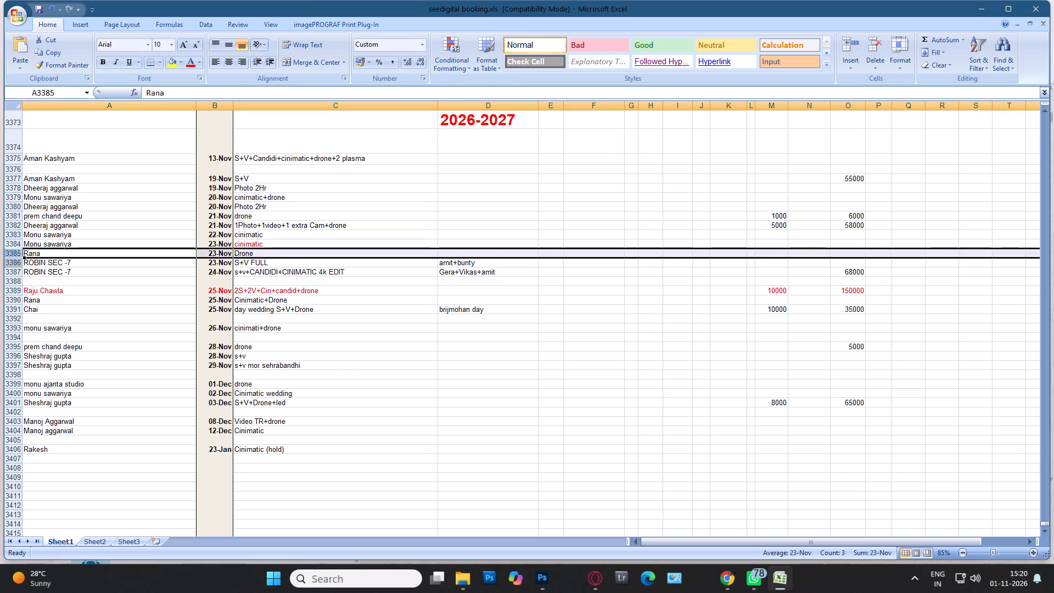
{"action": "left_click", "coordinate": [10, 262]}
{"action": "right_click", "coordinate": [10, 262]}
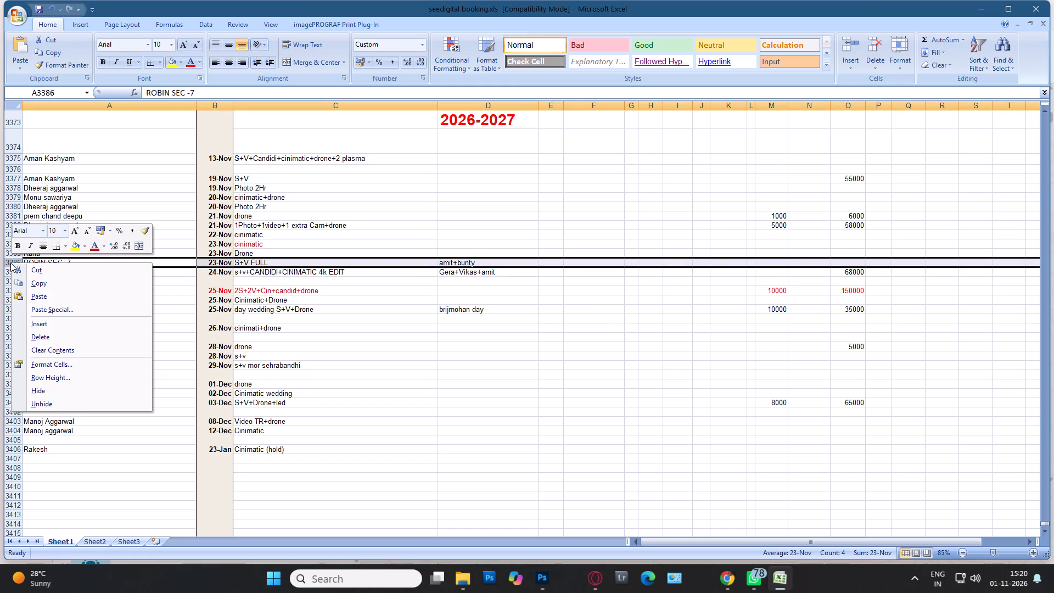
{"action": "left_click", "coordinate": [59, 322]}
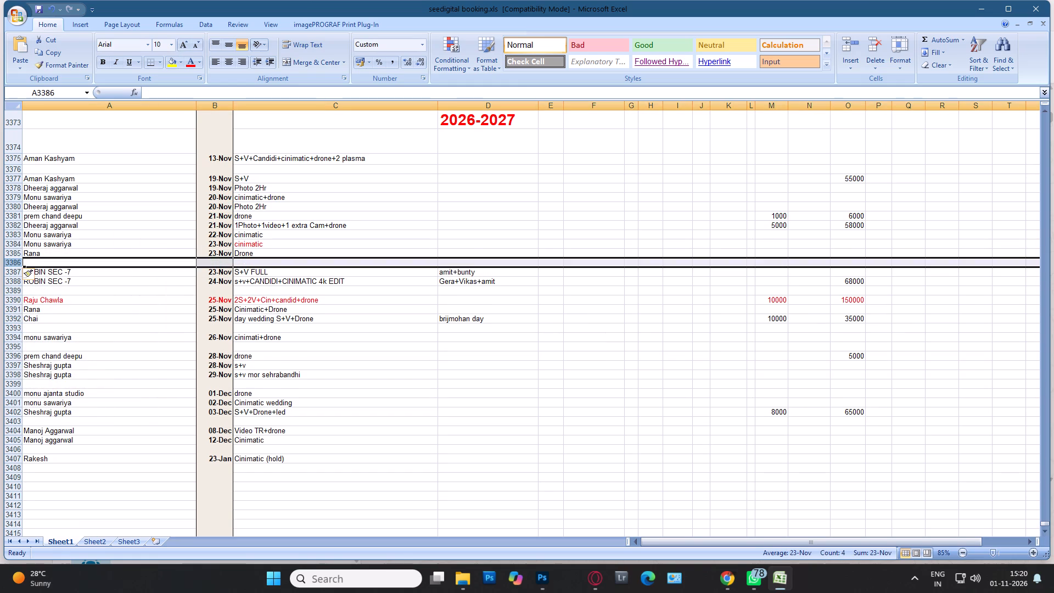
{"action": "left_click", "coordinate": [354, 276]}
{"action": "left_click", "coordinate": [456, 274]}
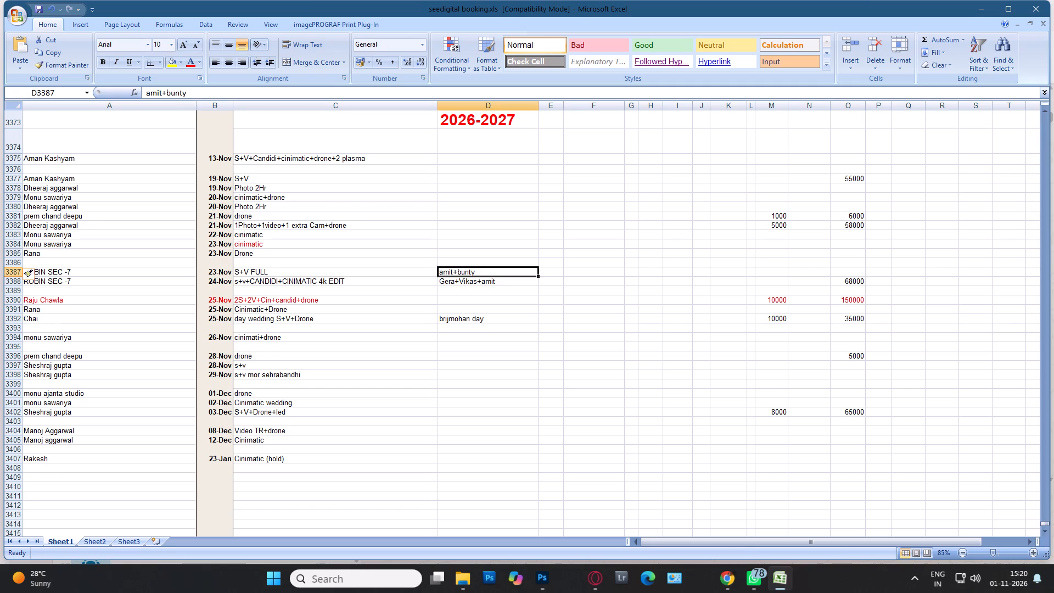
Save the booking workbook in its existing file format.
{"action": "key", "text": "ctrl+s"}
{"action": "left_click", "coordinate": [568, 361]}
{"action": "left_click", "coordinate": [569, 372]}
Insert a blank row above the 13-Nov booking, the first entry under the 2026-2027 heading.
{"action": "scroll", "coordinate": [218, 223], "scroll_direction": "up", "scroll_amount": 2}
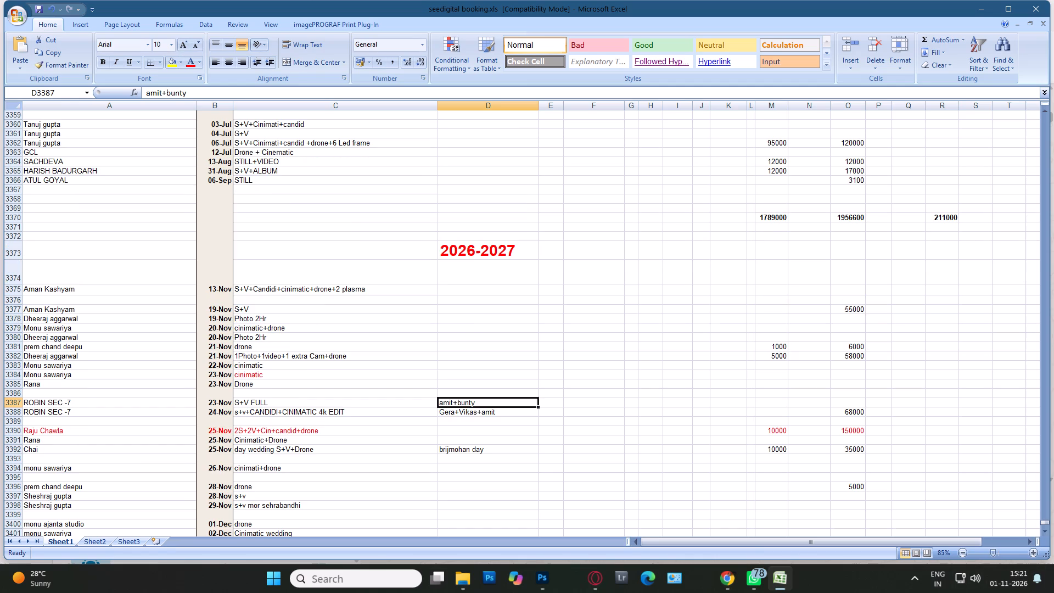
{"action": "left_click", "coordinate": [15, 290]}
{"action": "right_click", "coordinate": [15, 290]}
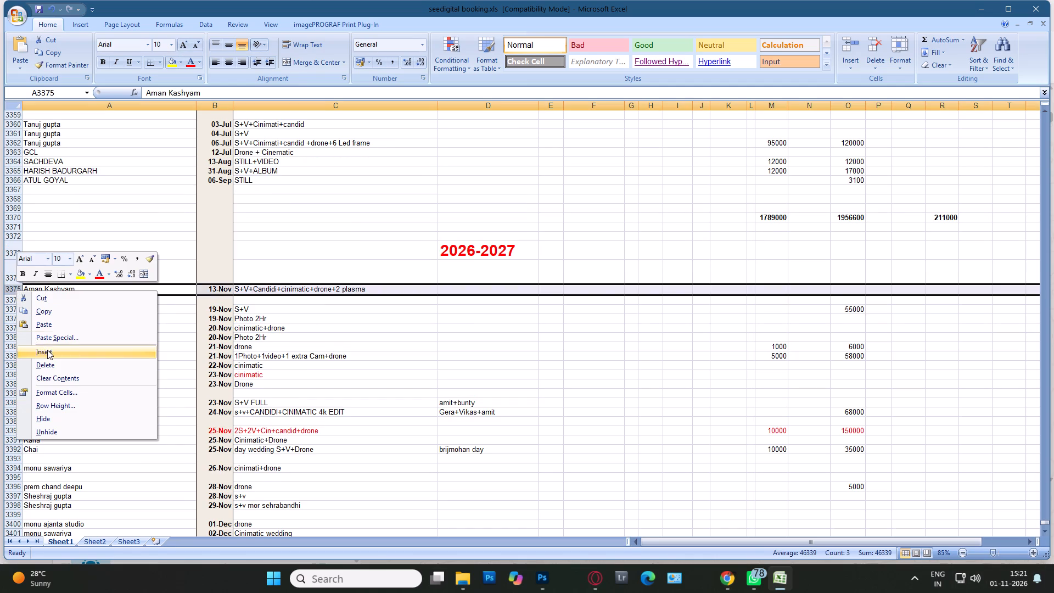
{"action": "left_click", "coordinate": [54, 355]}
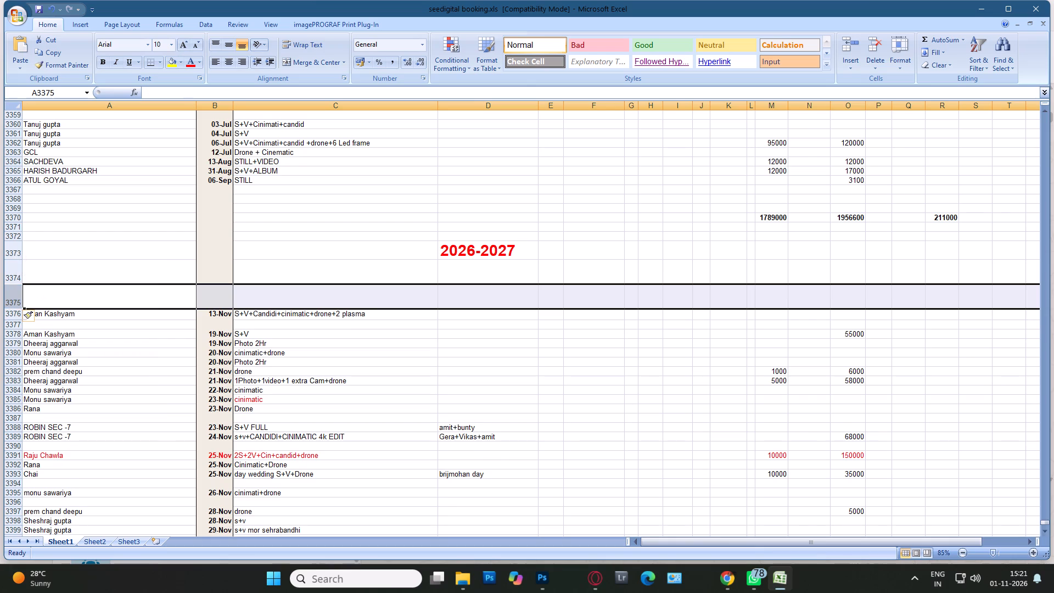
{"action": "left_click", "coordinate": [66, 326]}
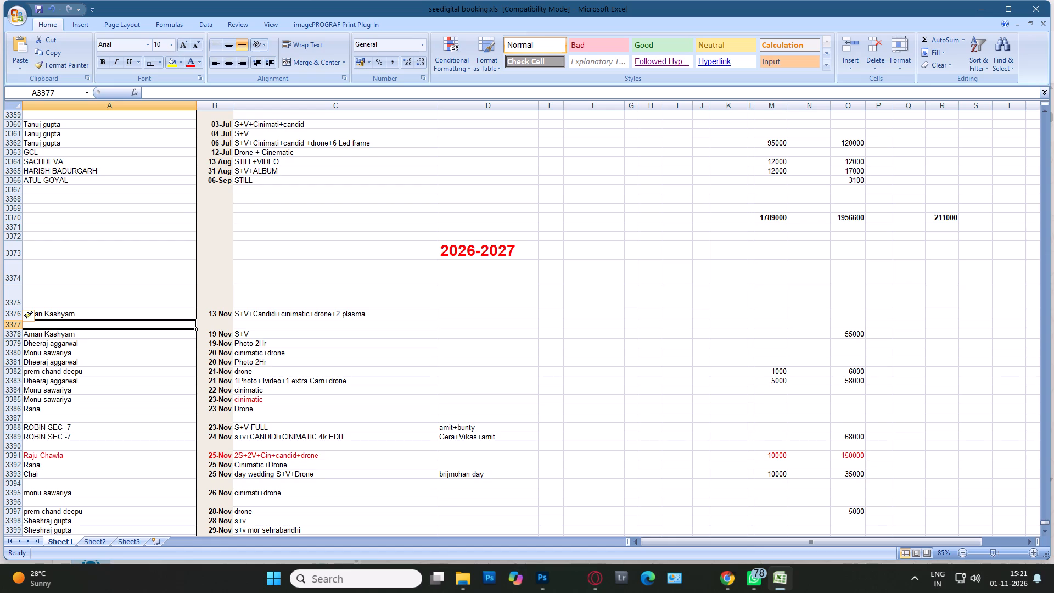
Reduce the heights of blank rows 3374 and 3375 below the 2026-2027 heading, making row 3375 about 15 high.
{"action": "left_click_drag", "start_coordinate": [16, 286], "coordinate": [15, 296]}
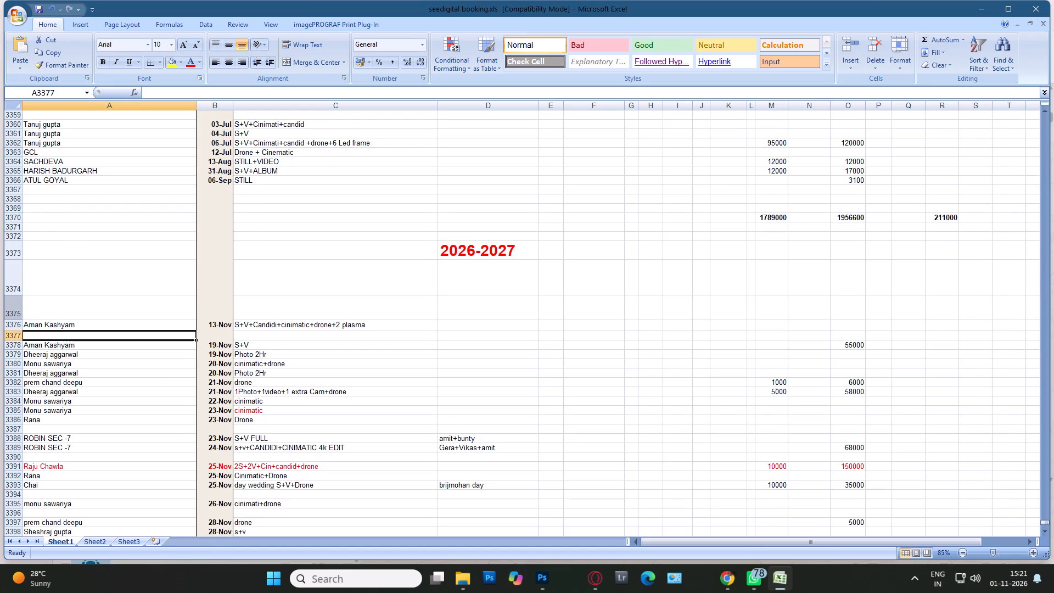
{"action": "left_click_drag", "start_coordinate": [14, 320], "coordinate": [16, 306]}
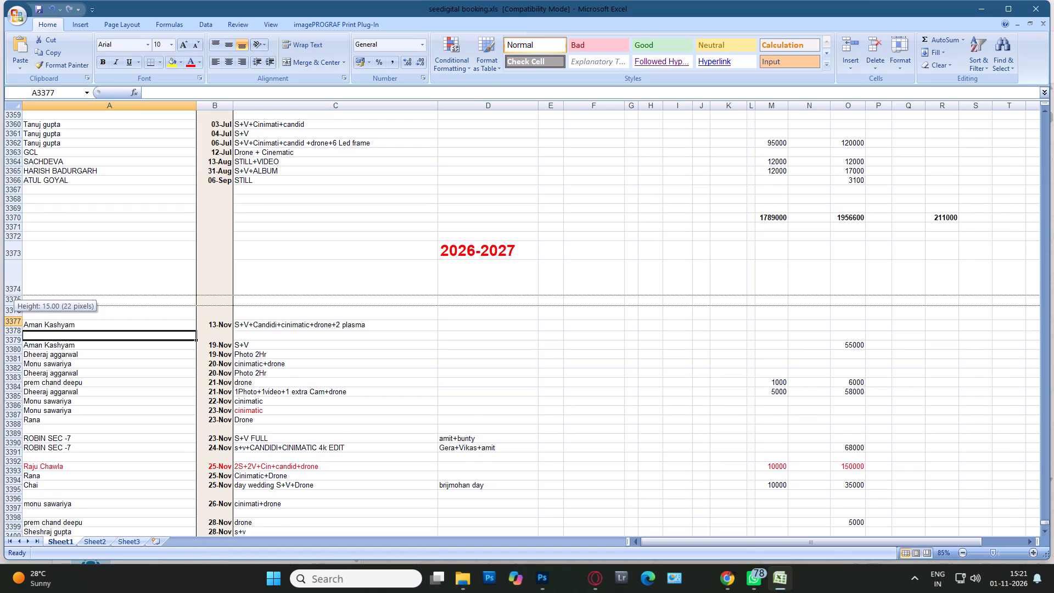
{"action": "left_click_drag", "start_coordinate": [16, 306], "coordinate": [15, 306]}
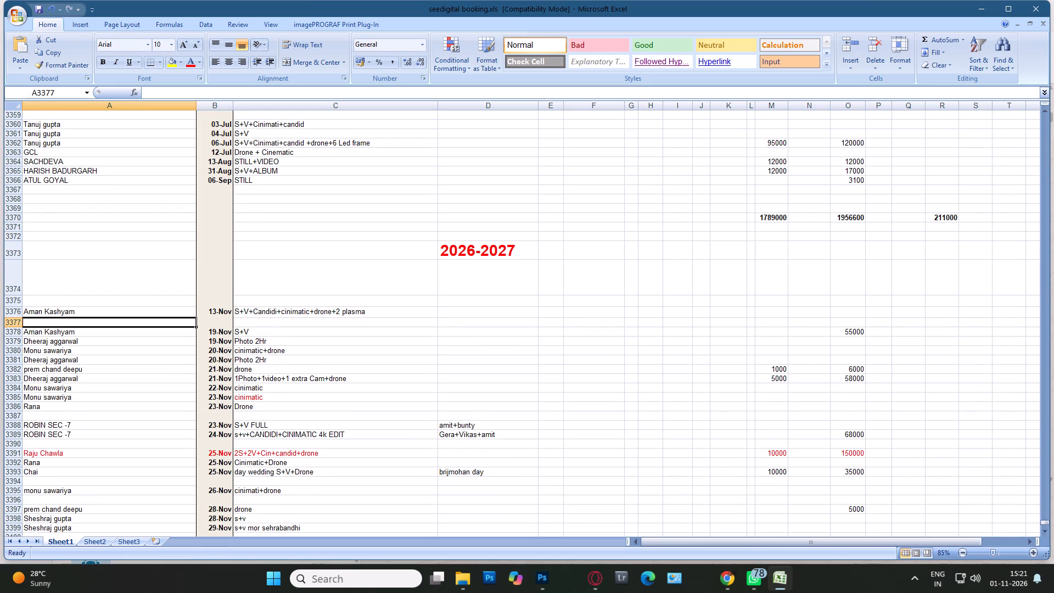
{"action": "left_click_drag", "start_coordinate": [16, 295], "coordinate": [22, 271]}
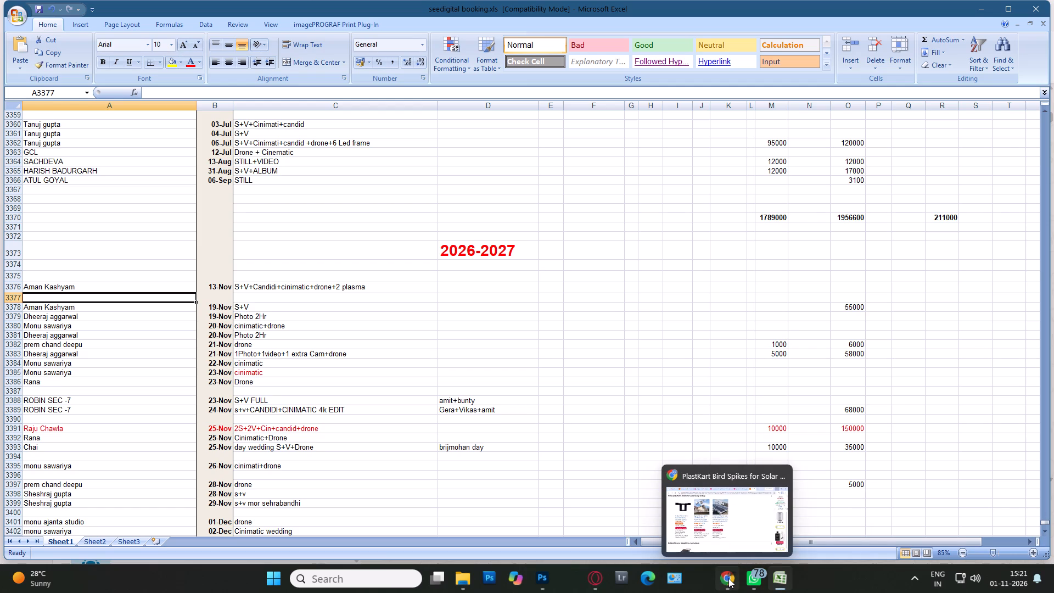
Save the workbook again, keeping the old file format despite the compatibility check.
{"action": "key", "text": "ctrl+s"}
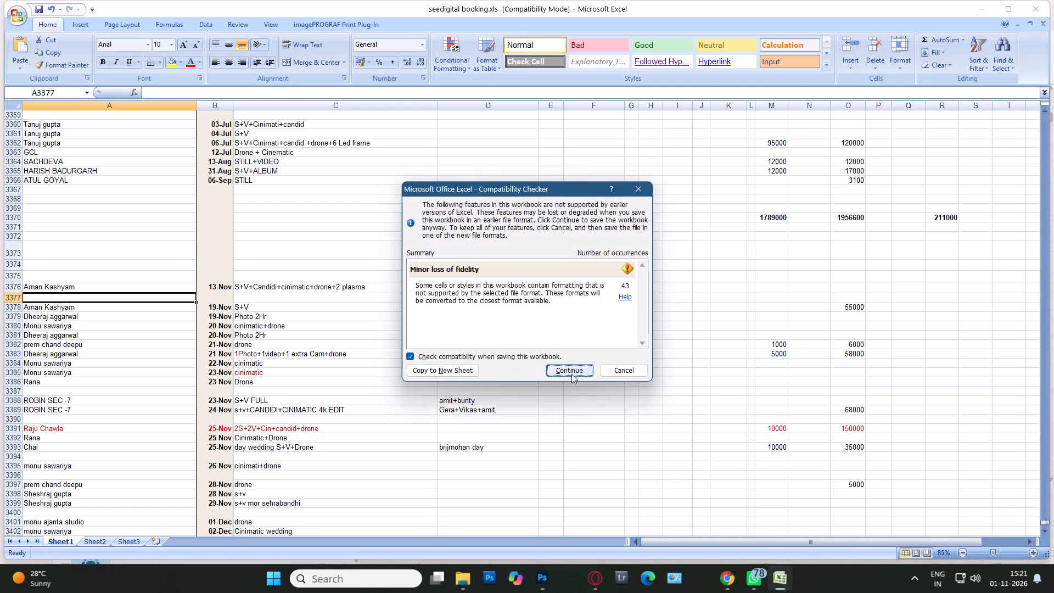
{"action": "left_click", "coordinate": [571, 374]}
Switch to Google Chrome and open youtube.com in a new tab.
{"action": "left_click", "coordinate": [726, 587]}
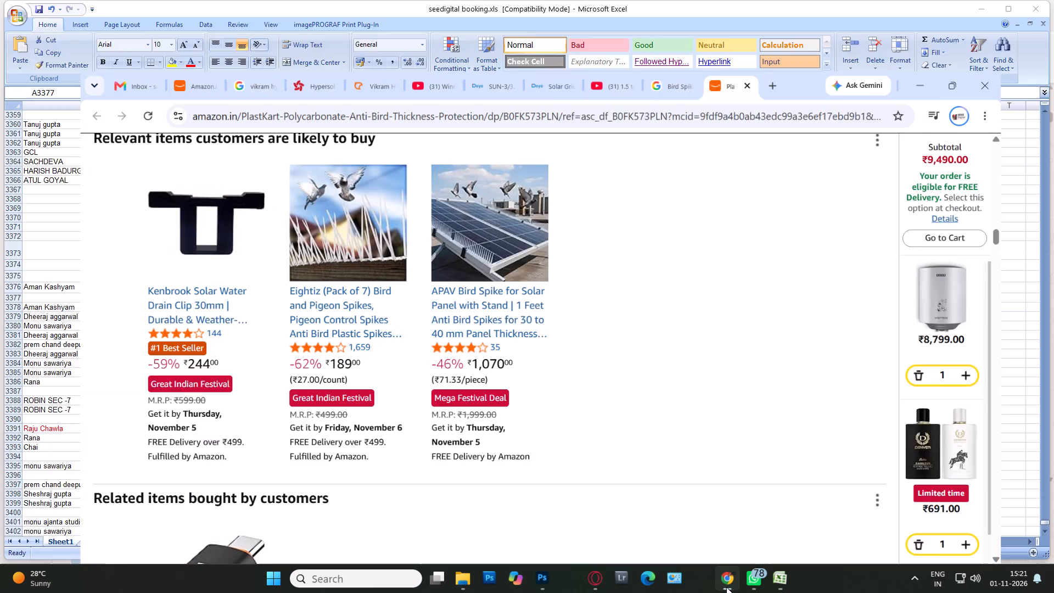
{"action": "left_click", "coordinate": [799, 15]}
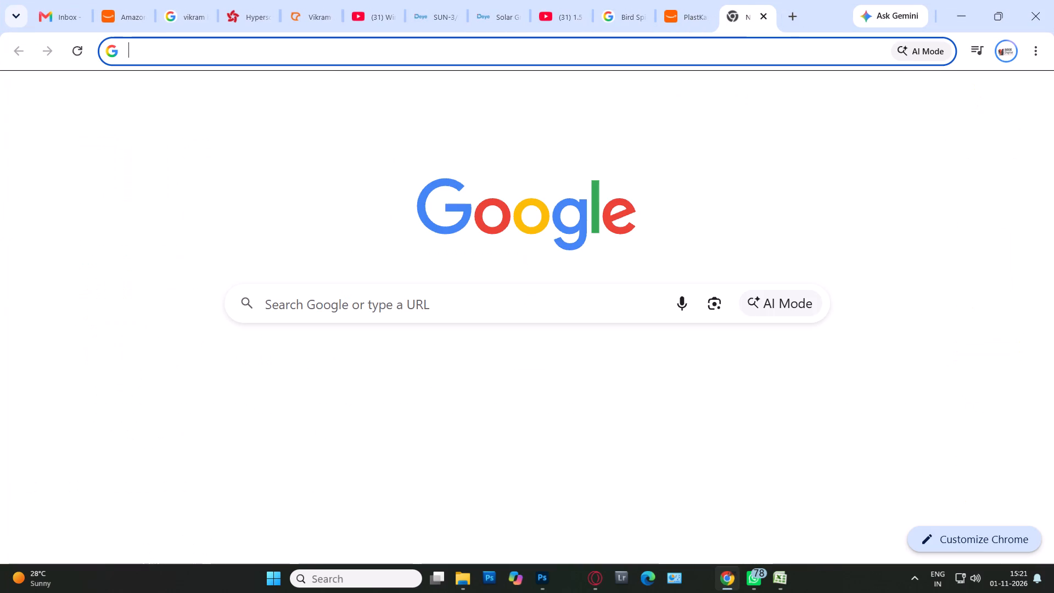
{"action": "left_click", "coordinate": [178, 58]}
{"action": "type", "text": "you"}
{"action": "key", "text": "Return"}
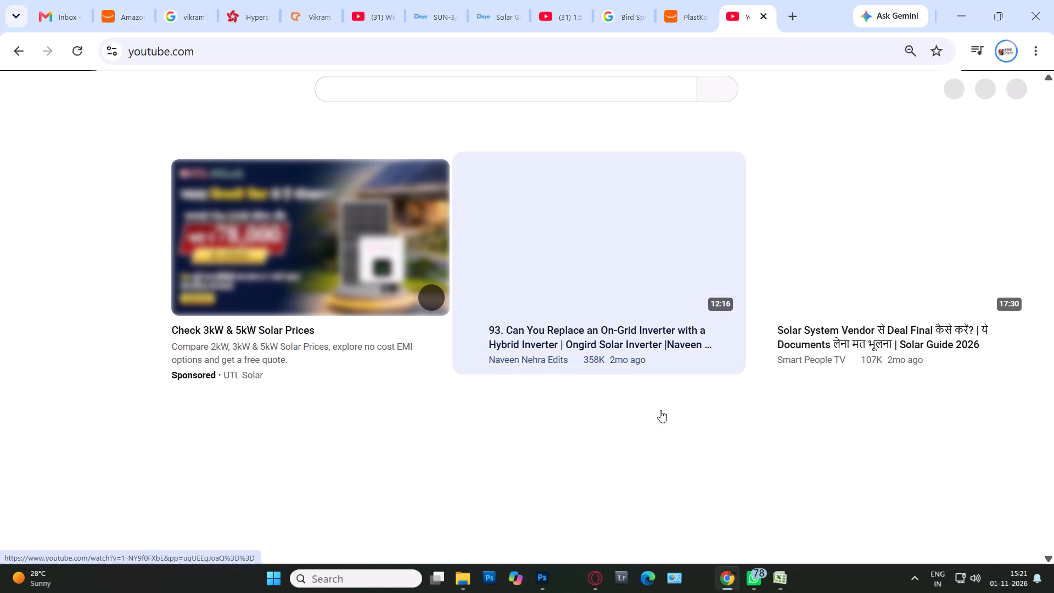
Check the account signed in to YouTube, and open a new Chrome window from the desktop using the owner's personal profile.
{"action": "left_click", "coordinate": [1018, 89]}
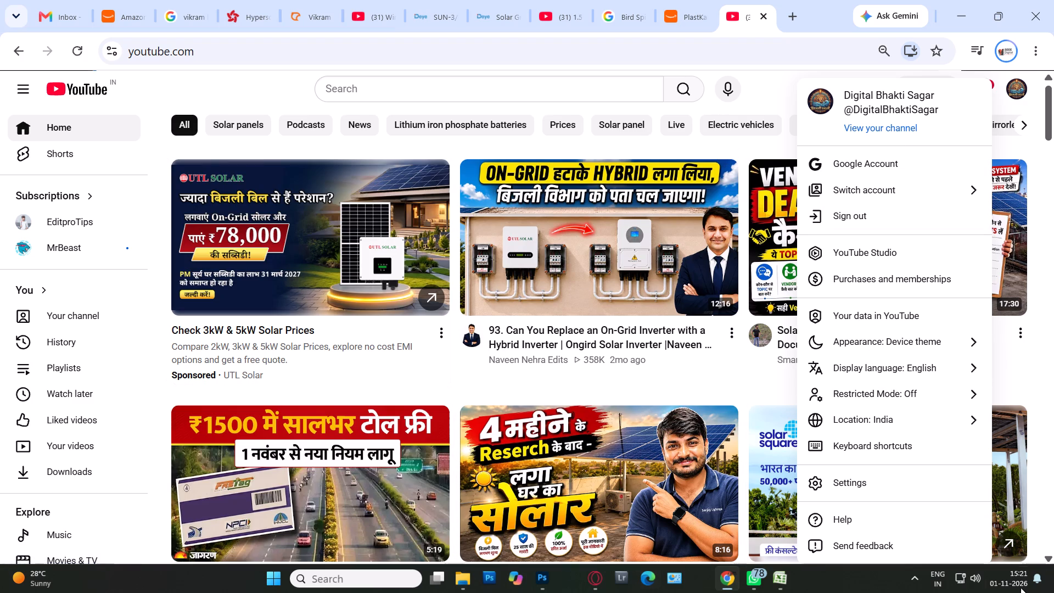
{"action": "left_click", "coordinate": [1053, 592]}
{"action": "double_click", "coordinate": [19, 504]}
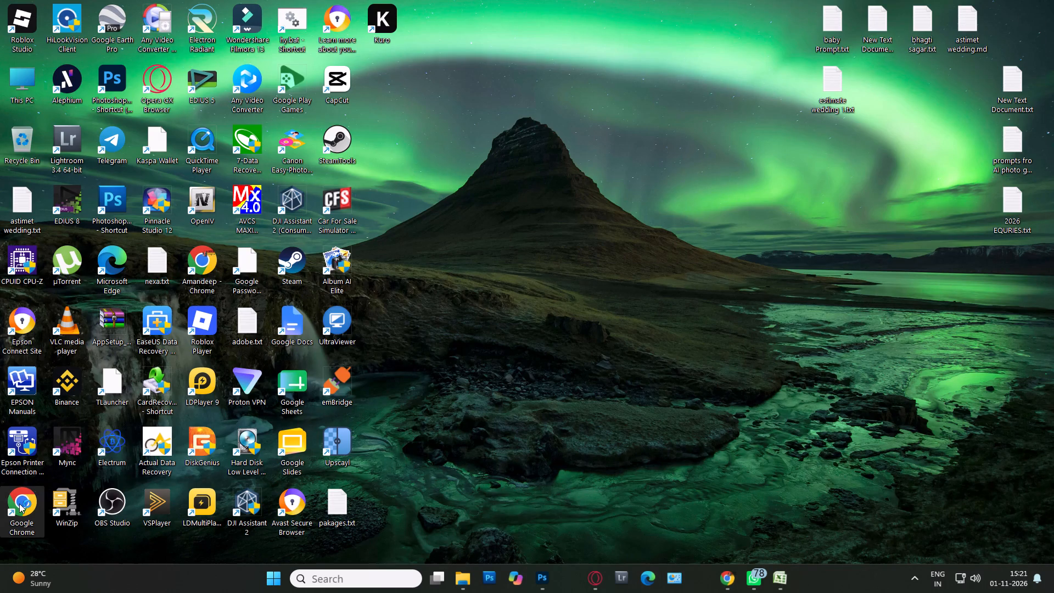
{"action": "left_click", "coordinate": [307, 293]}
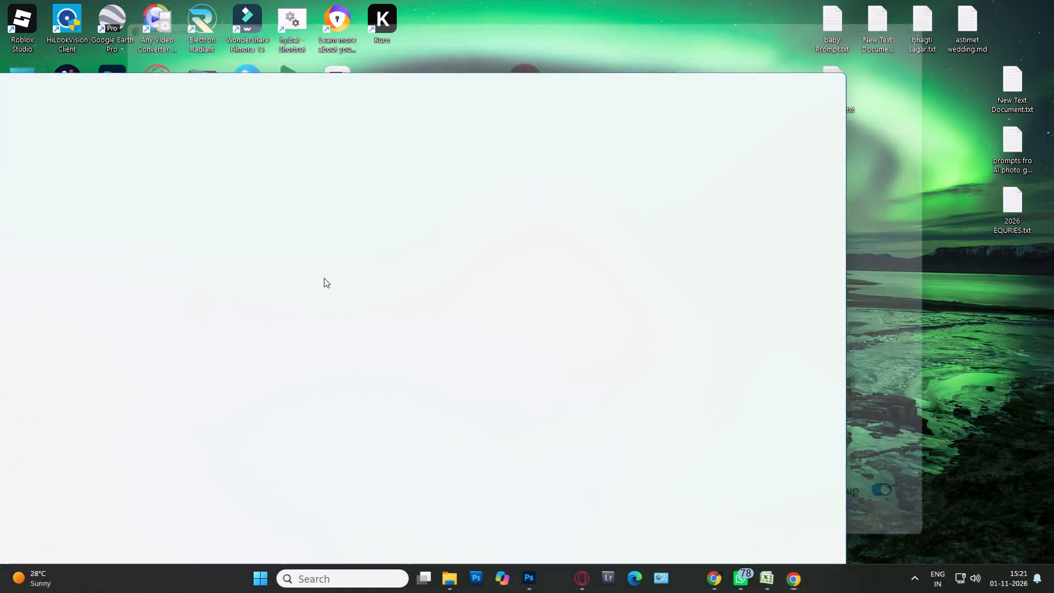
{"action": "left_click", "coordinate": [807, 86]}
Load YouTube in the new window and go to YouTube Studio for the signed-in channel.
{"action": "left_click", "coordinate": [310, 51]}
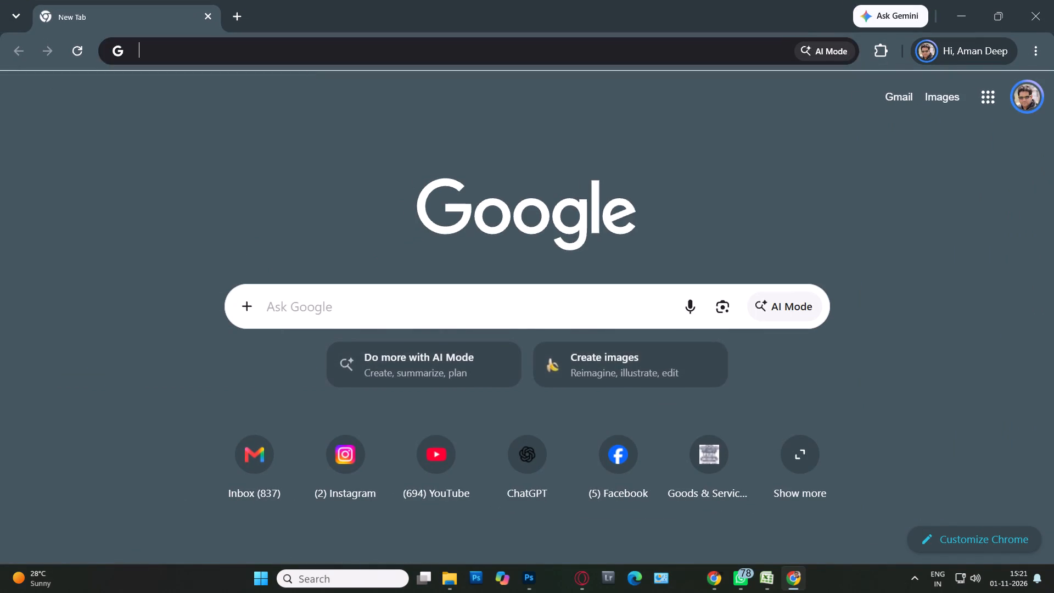
{"action": "key", "text": "y"}
{"action": "key", "text": "Return"}
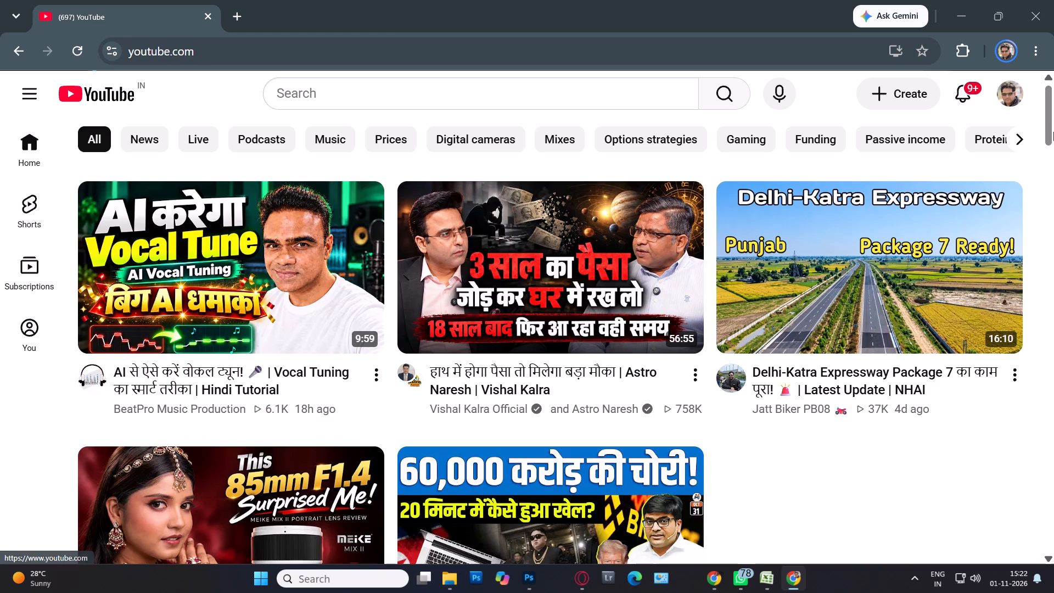
{"action": "left_click", "coordinate": [33, 146]}
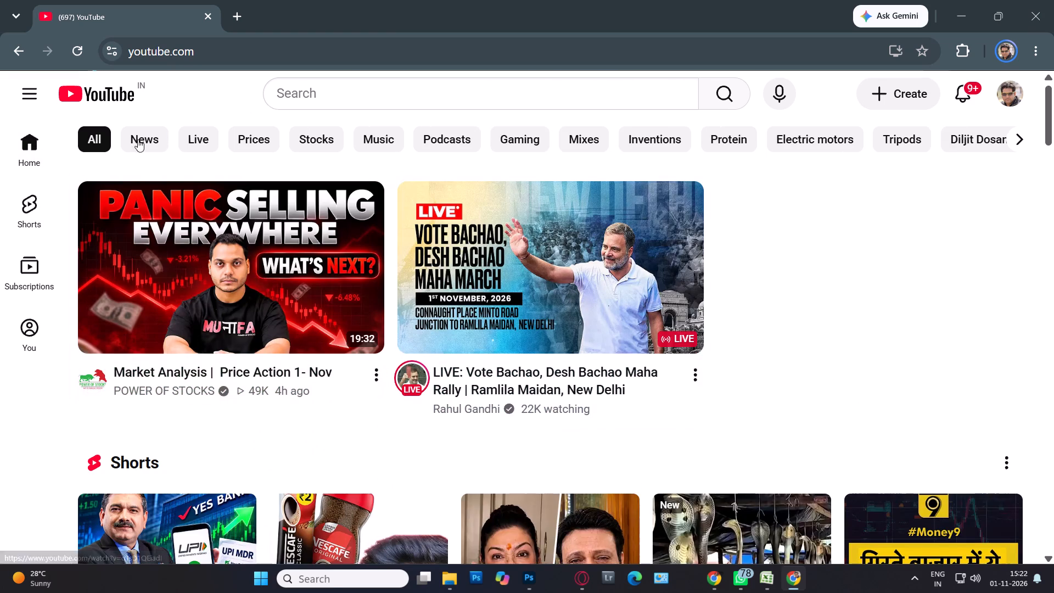
{"action": "left_click", "coordinate": [1017, 97]}
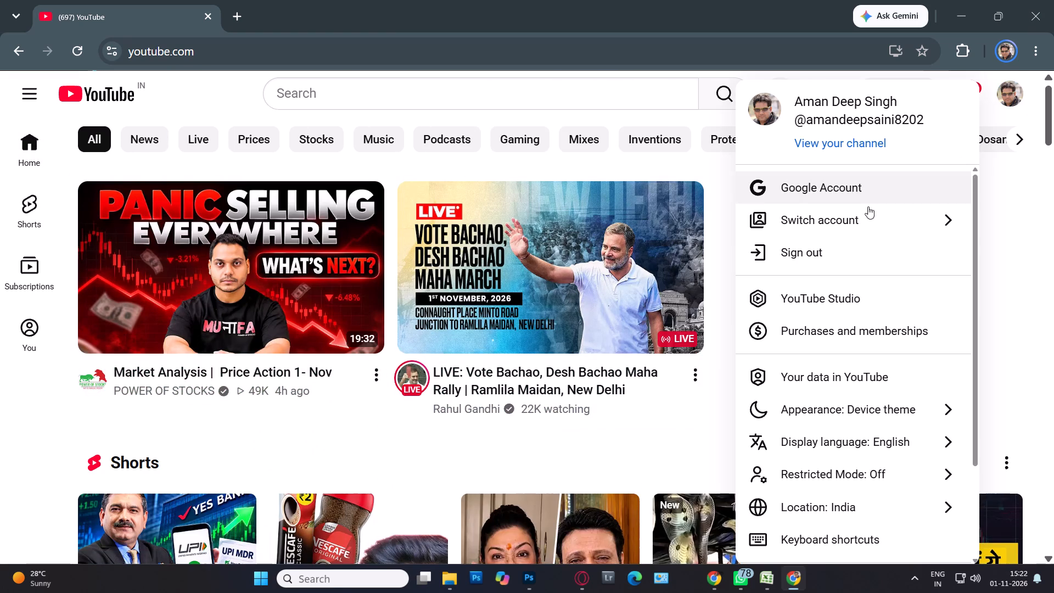
{"action": "left_click", "coordinate": [831, 301]}
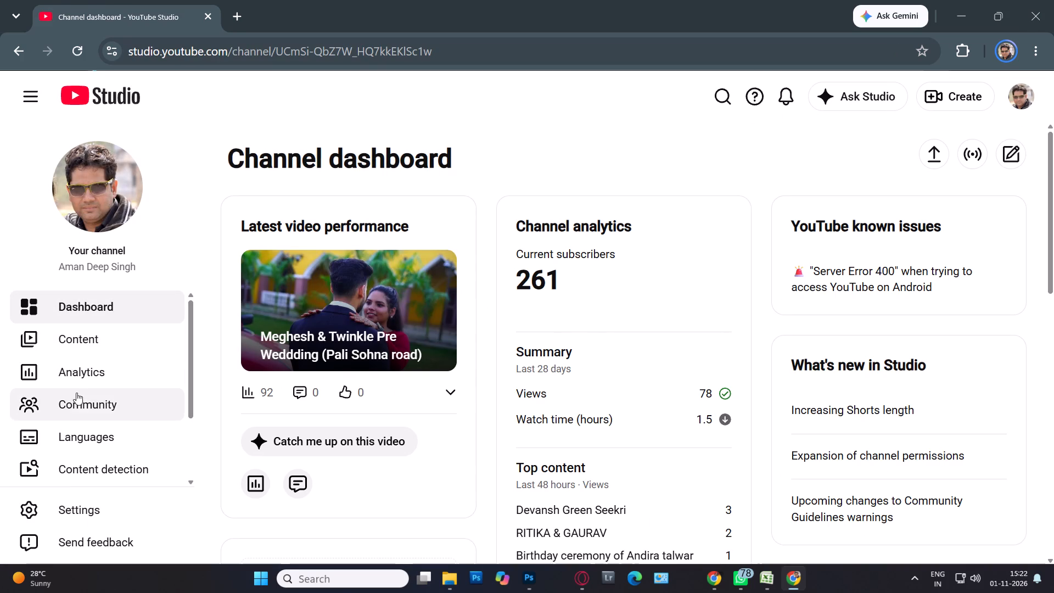
Find the Pre Wedding Mathura video in the channel's content and open its video details.
{"action": "scroll", "coordinate": [94, 404], "scroll_direction": "down", "scroll_amount": 1}
{"action": "scroll", "coordinate": [388, 424], "scroll_direction": "down", "scroll_amount": 6}
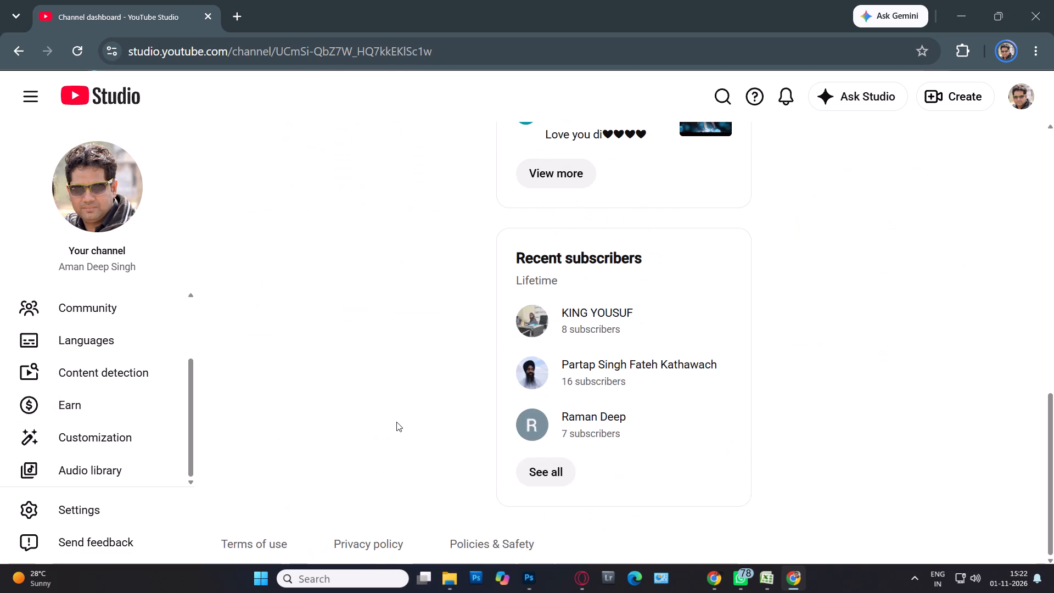
{"action": "scroll", "coordinate": [396, 422], "scroll_direction": "up", "scroll_amount": 2}
{"action": "scroll", "coordinate": [396, 422], "scroll_direction": "down", "scroll_amount": 2}
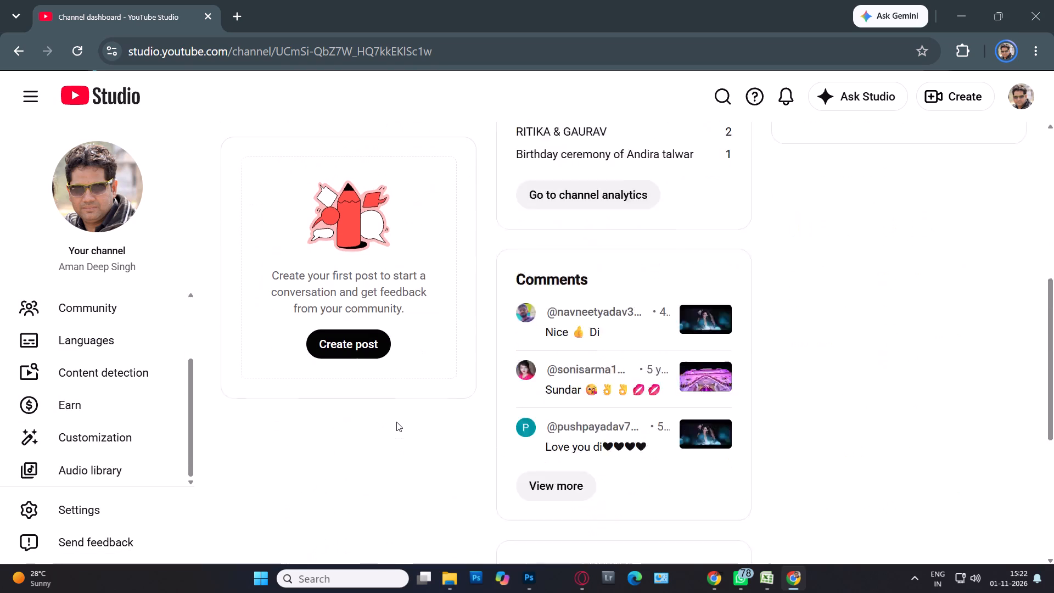
{"action": "scroll", "coordinate": [396, 422], "scroll_direction": "down", "scroll_amount": 1}
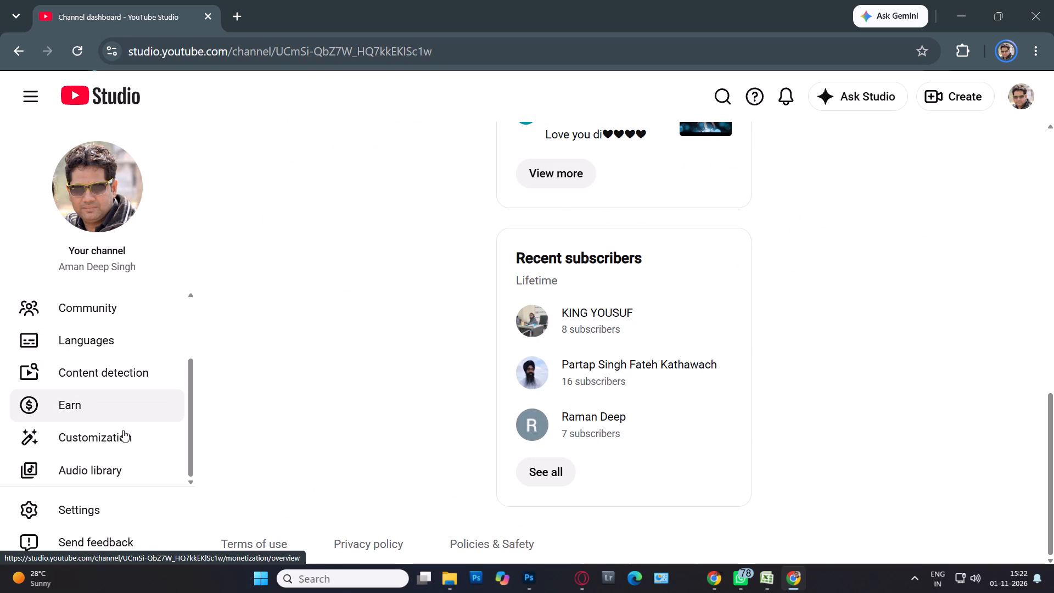
{"action": "scroll", "coordinate": [124, 429], "scroll_direction": "down", "scroll_amount": 2}
{"action": "scroll", "coordinate": [135, 426], "scroll_direction": "up", "scroll_amount": 4}
{"action": "left_click", "coordinate": [20, 94]}
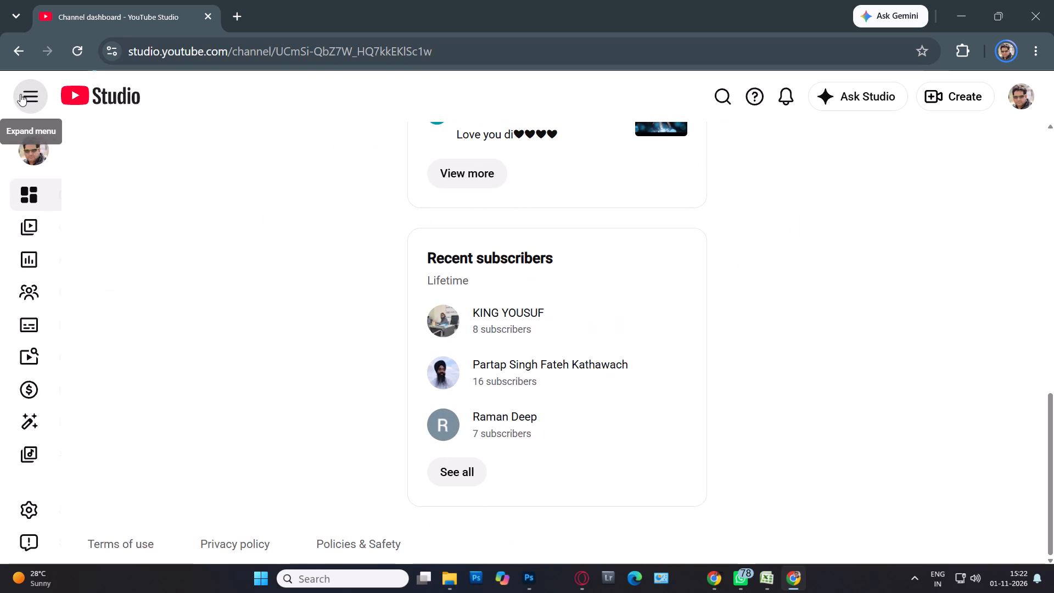
{"action": "left_click", "coordinate": [29, 220]}
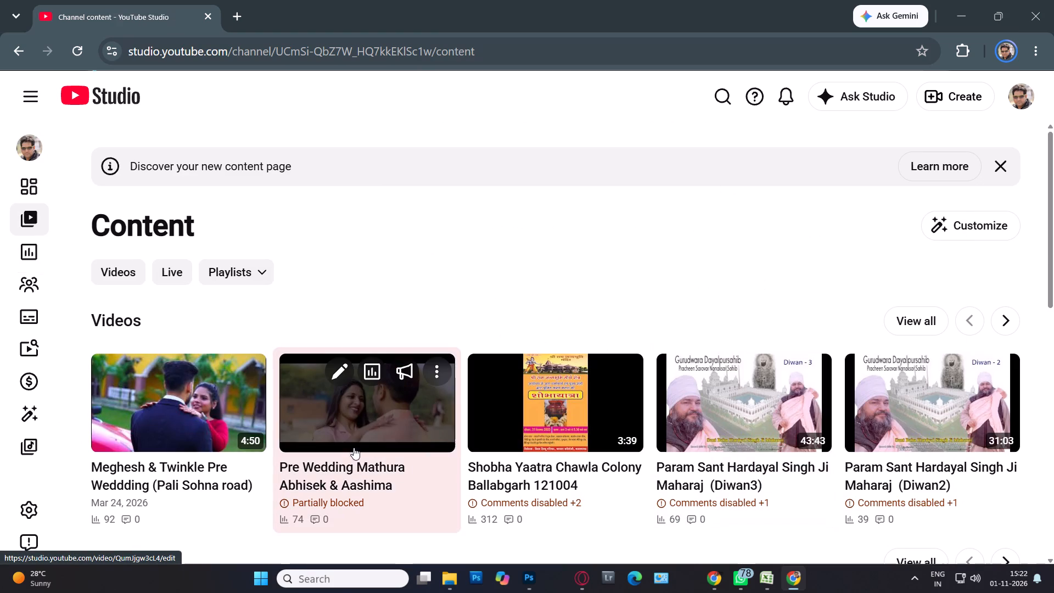
{"action": "left_click", "coordinate": [375, 420]}
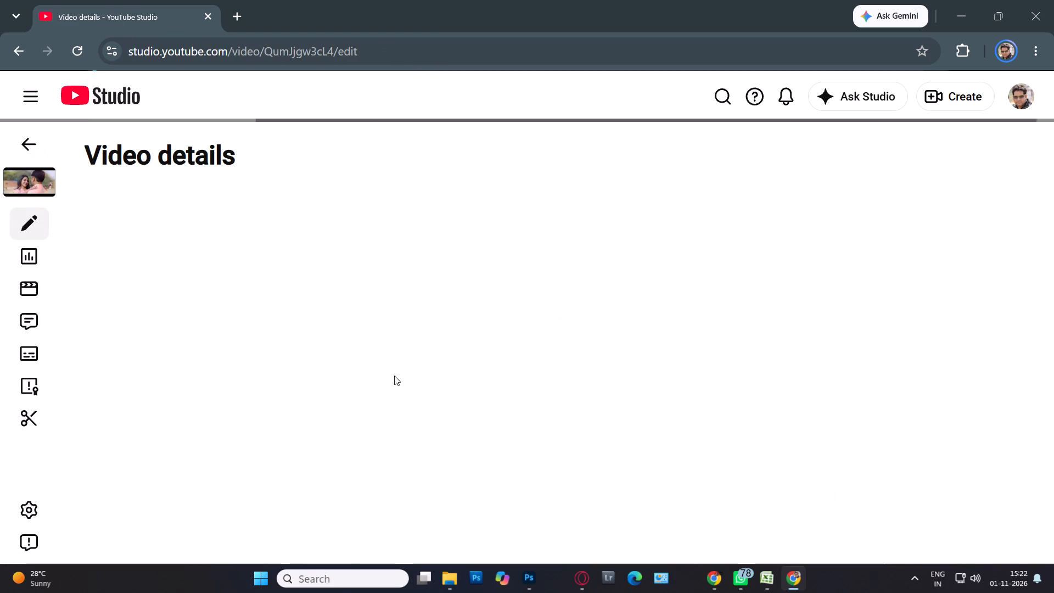
Copy the Pre Wedding Mathura video's link and open it in a new browser tab.
{"action": "left_click", "coordinate": [941, 363]}
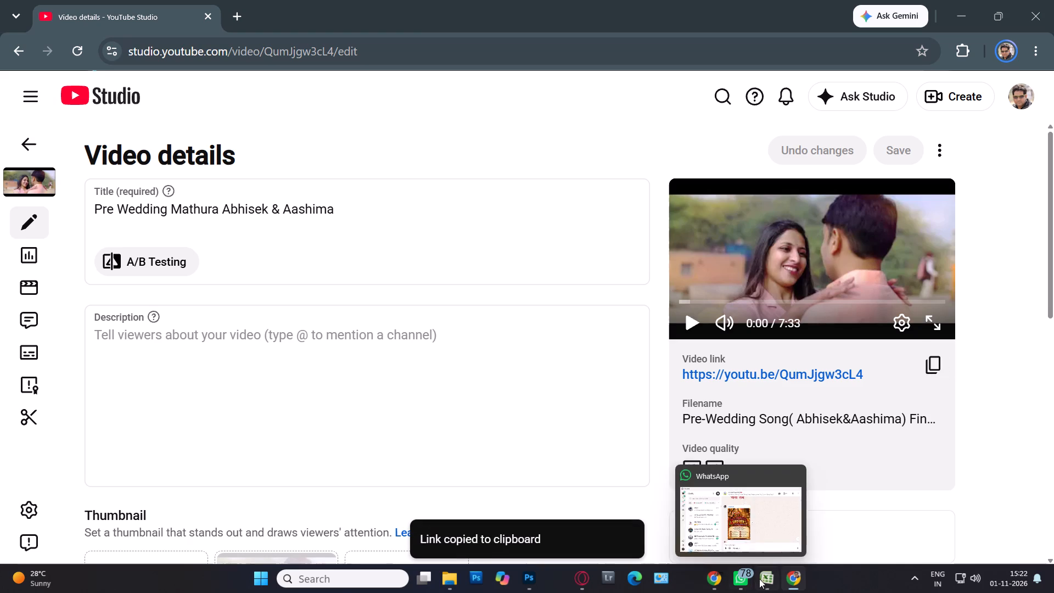
{"action": "left_click", "coordinate": [239, 8]}
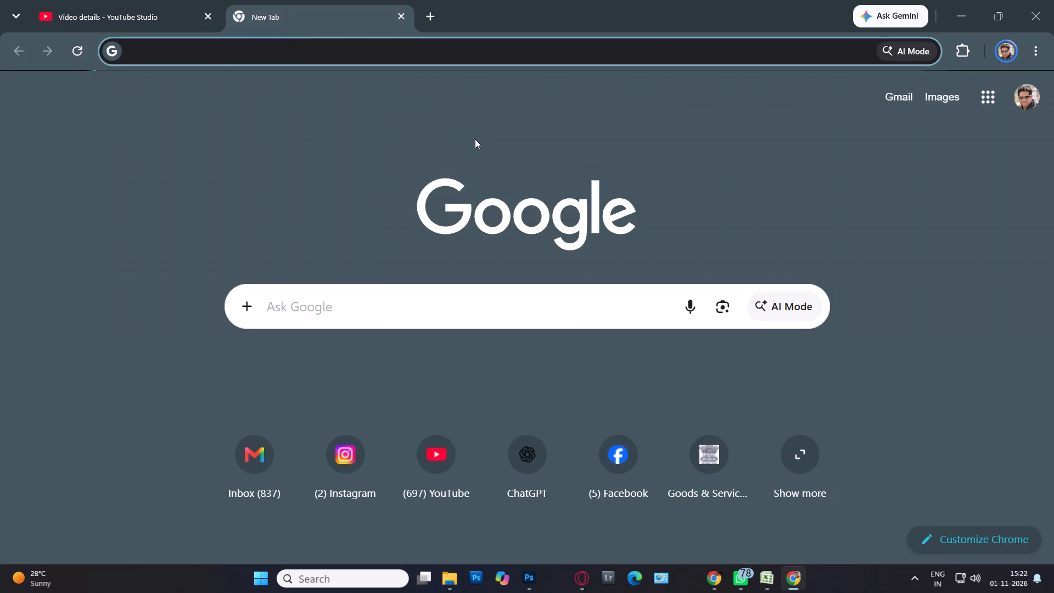
{"action": "key", "text": "ctrl+v"}
{"action": "key", "text": "Return"}
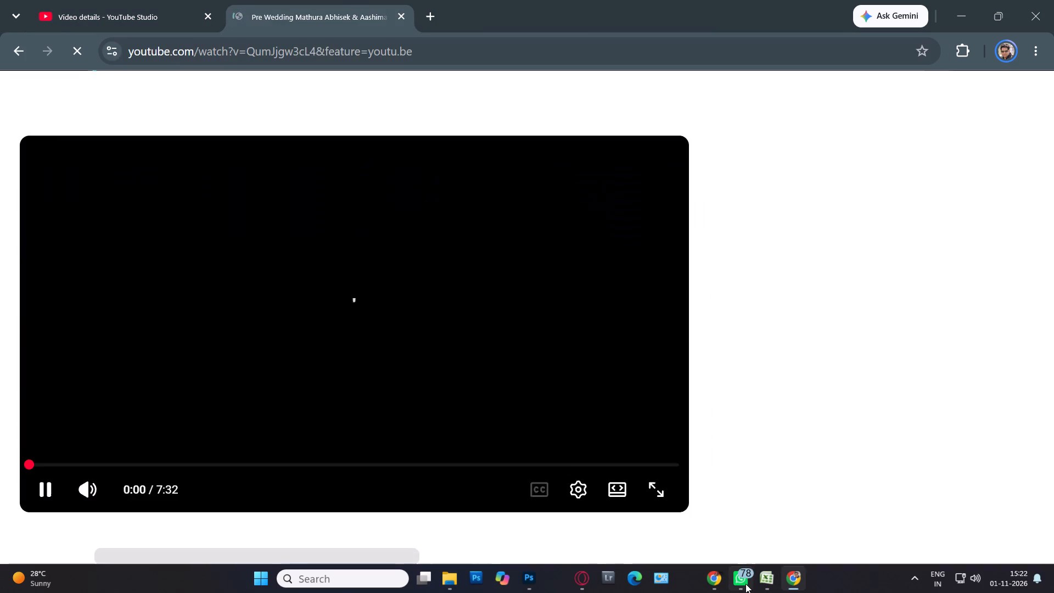
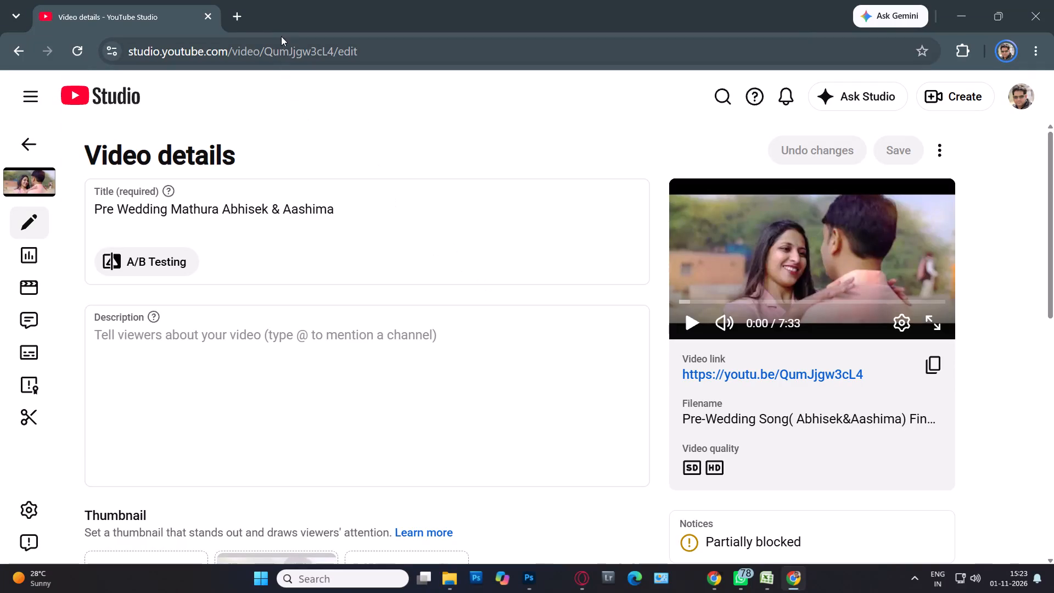
Close the YouTube Studio video details tab and the YouTube home tab in the other browser window.
{"action": "left_click", "coordinate": [210, 15]}
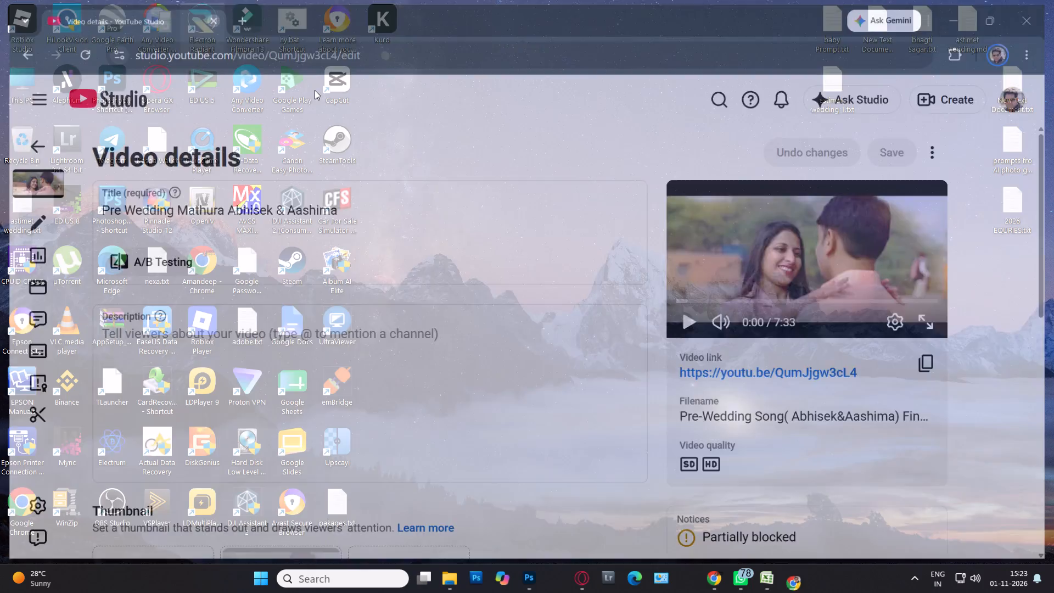
{"action": "left_click", "coordinate": [727, 588]}
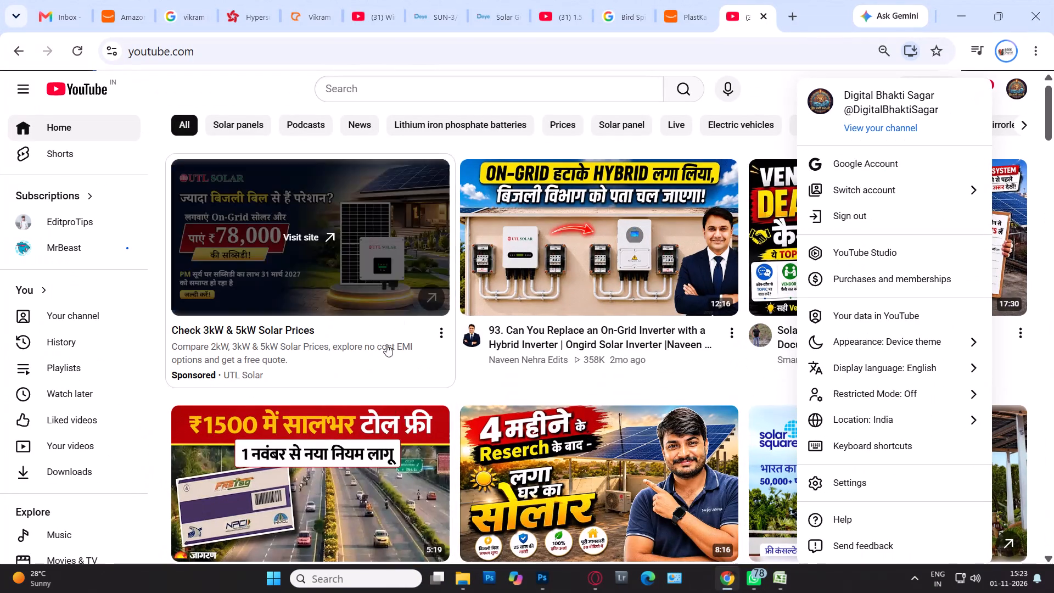
{"action": "left_click", "coordinate": [763, 16]}
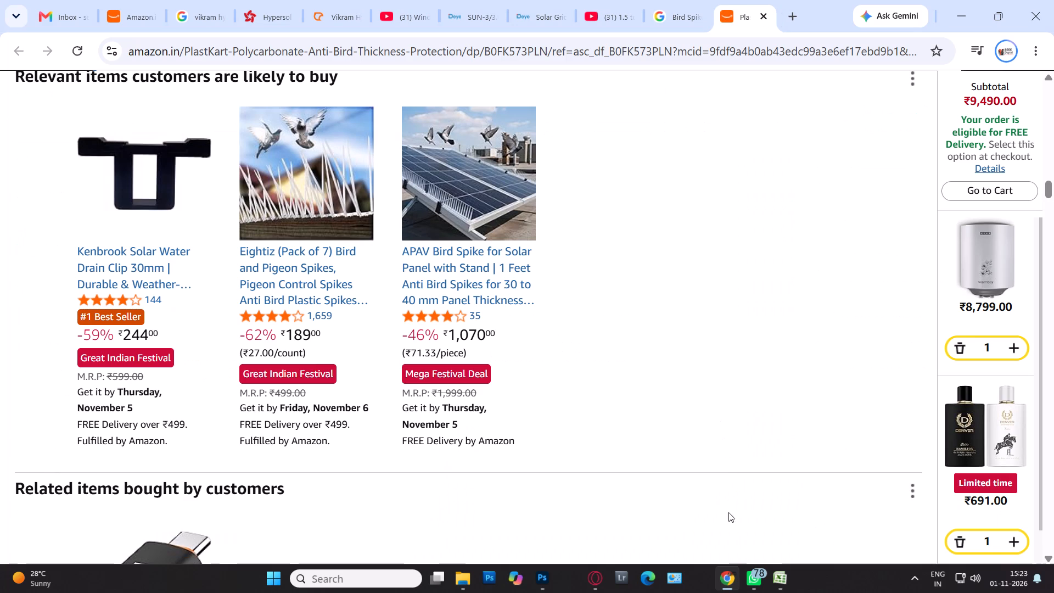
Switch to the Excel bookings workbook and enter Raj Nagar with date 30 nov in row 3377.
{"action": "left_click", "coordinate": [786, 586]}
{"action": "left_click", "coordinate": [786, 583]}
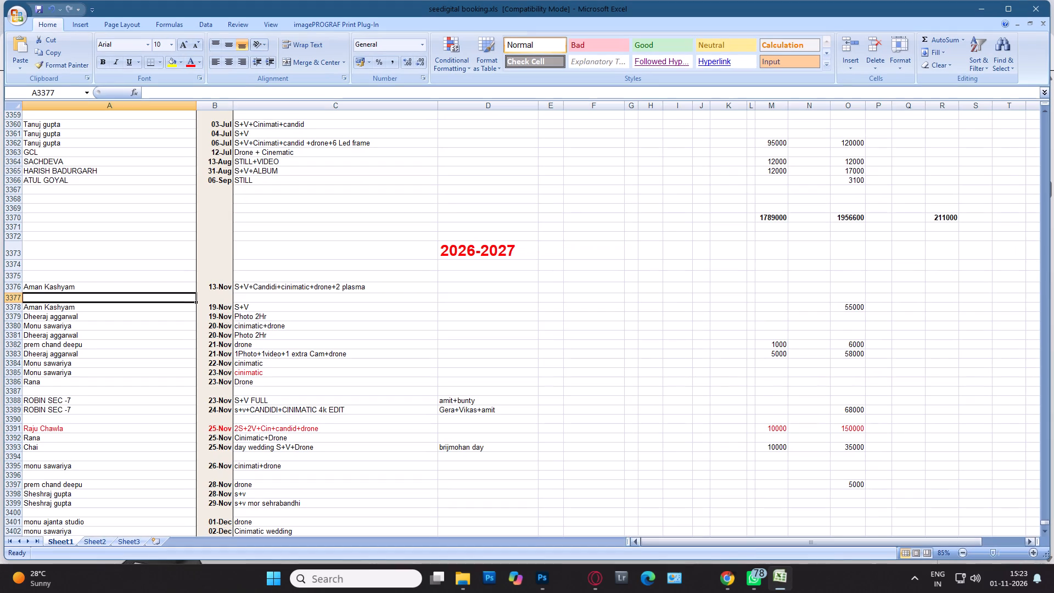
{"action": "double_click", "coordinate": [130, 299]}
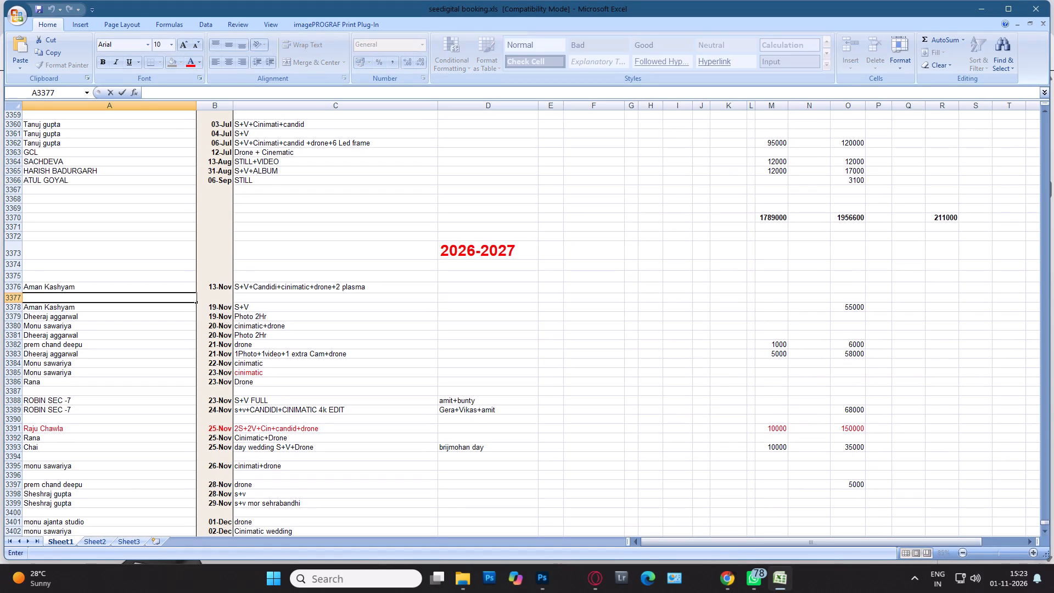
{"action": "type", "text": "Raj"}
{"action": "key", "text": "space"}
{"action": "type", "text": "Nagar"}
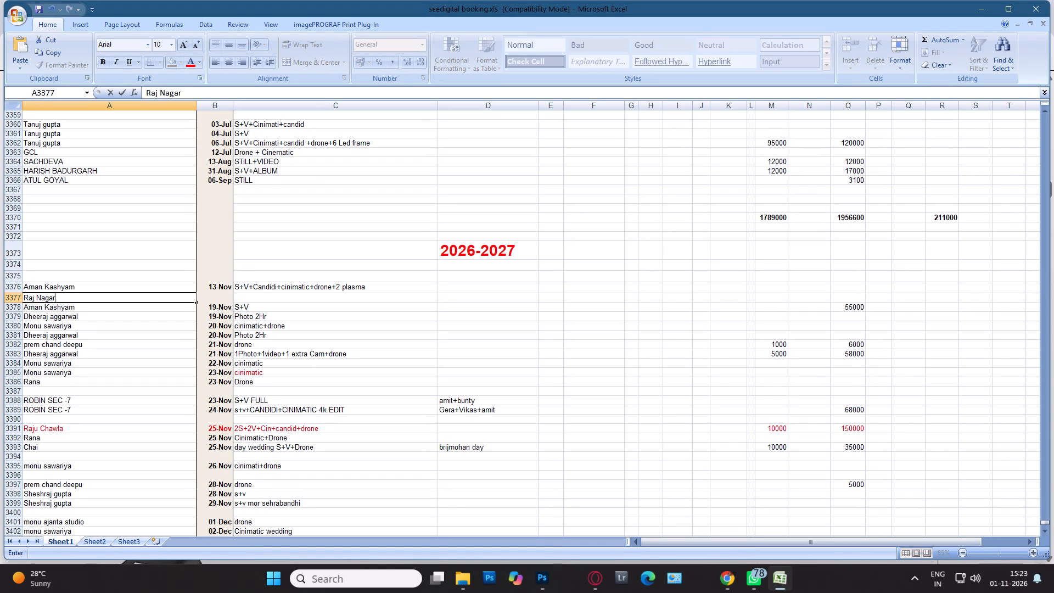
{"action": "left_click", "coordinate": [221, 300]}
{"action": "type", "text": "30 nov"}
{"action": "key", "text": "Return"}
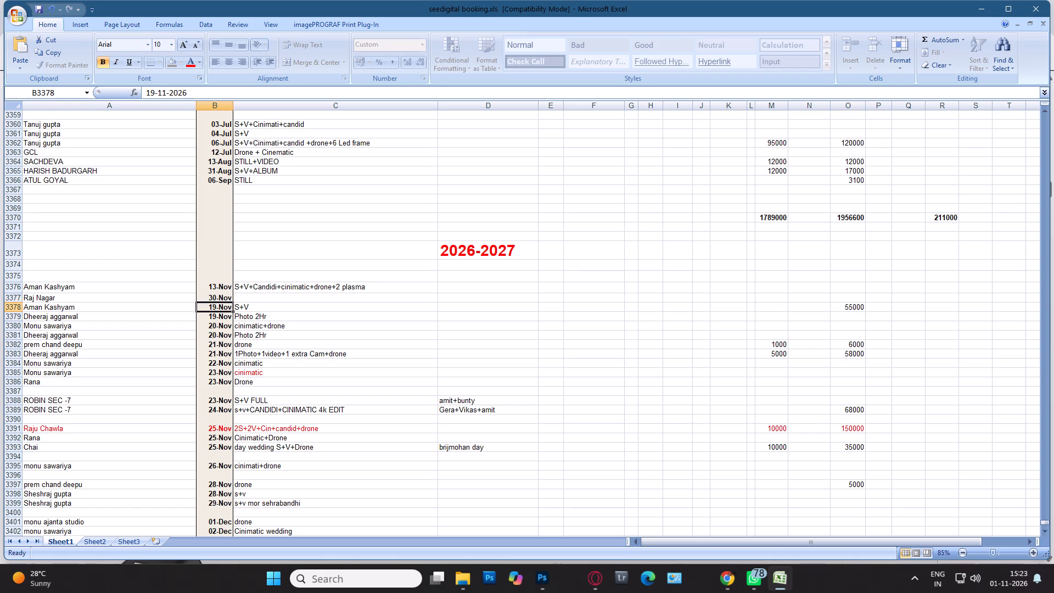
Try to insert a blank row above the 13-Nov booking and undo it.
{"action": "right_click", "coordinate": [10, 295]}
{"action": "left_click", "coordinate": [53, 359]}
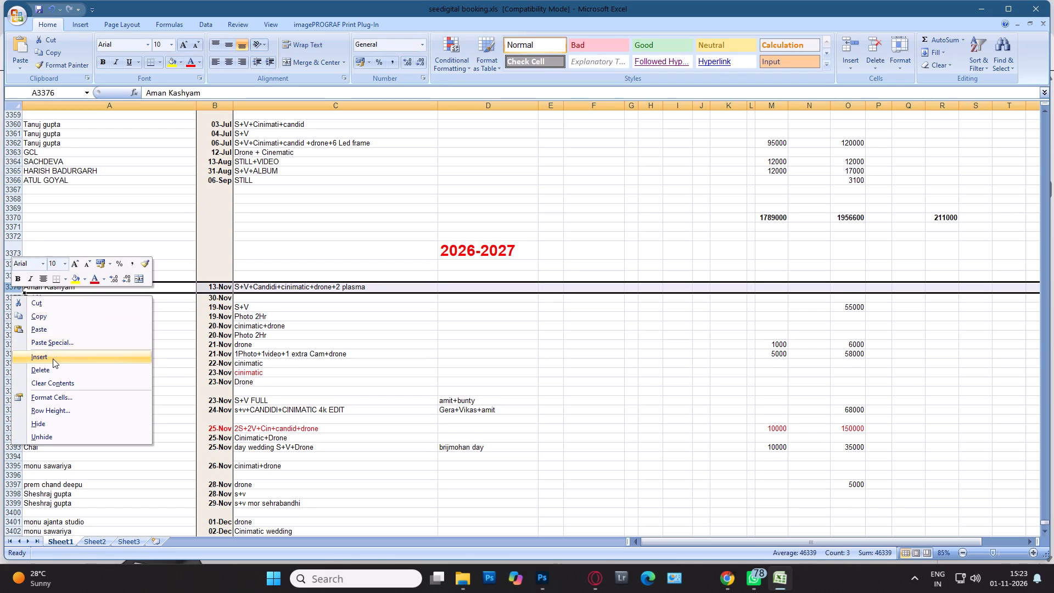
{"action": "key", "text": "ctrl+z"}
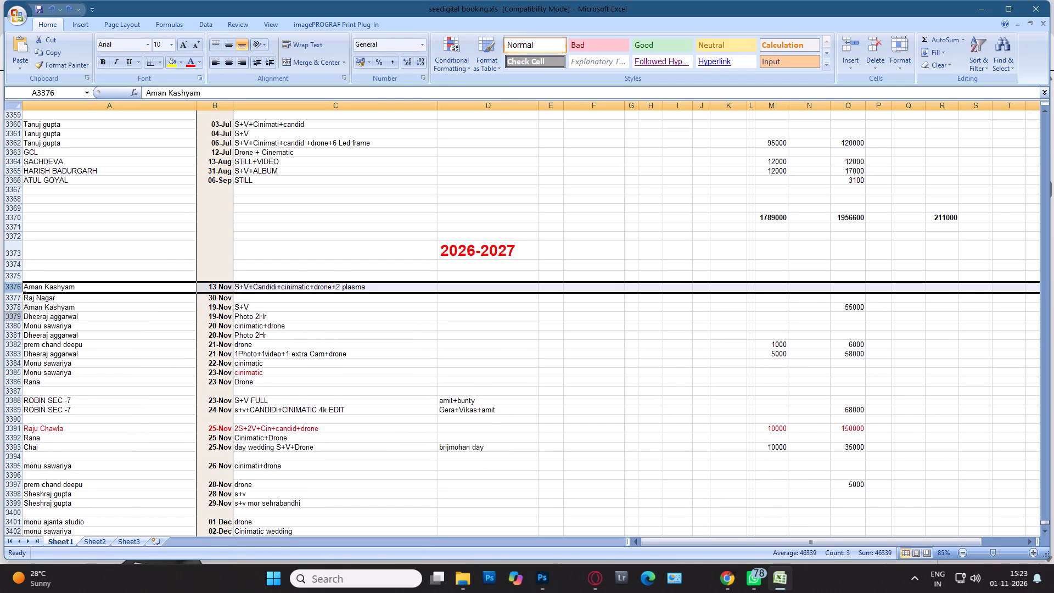
Insert a blank row above the Raj Nagar entry.
{"action": "left_click", "coordinate": [12, 299]}
{"action": "right_click", "coordinate": [12, 299]}
{"action": "left_click", "coordinate": [44, 364]}
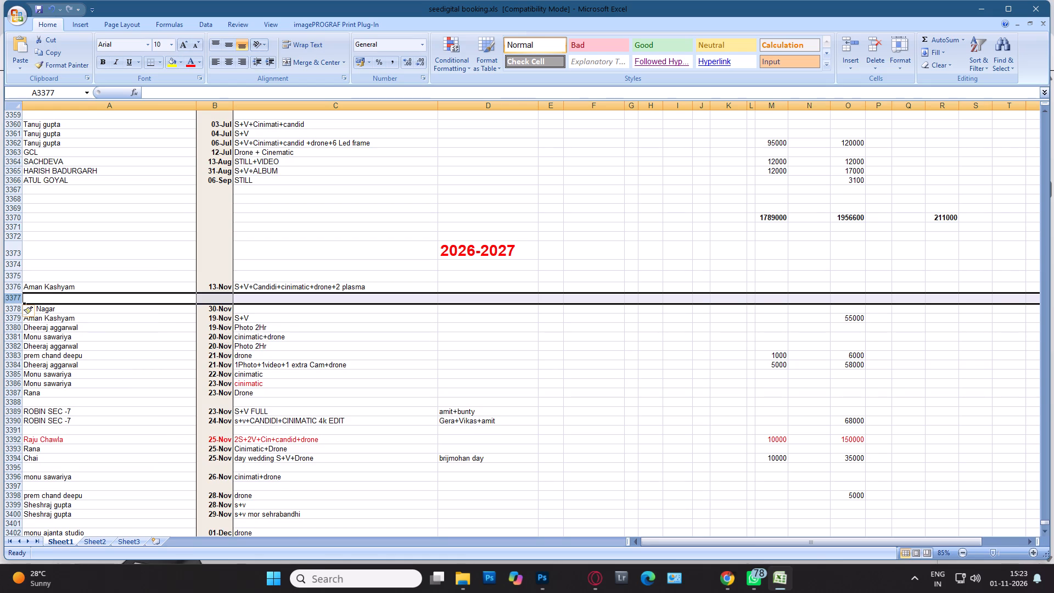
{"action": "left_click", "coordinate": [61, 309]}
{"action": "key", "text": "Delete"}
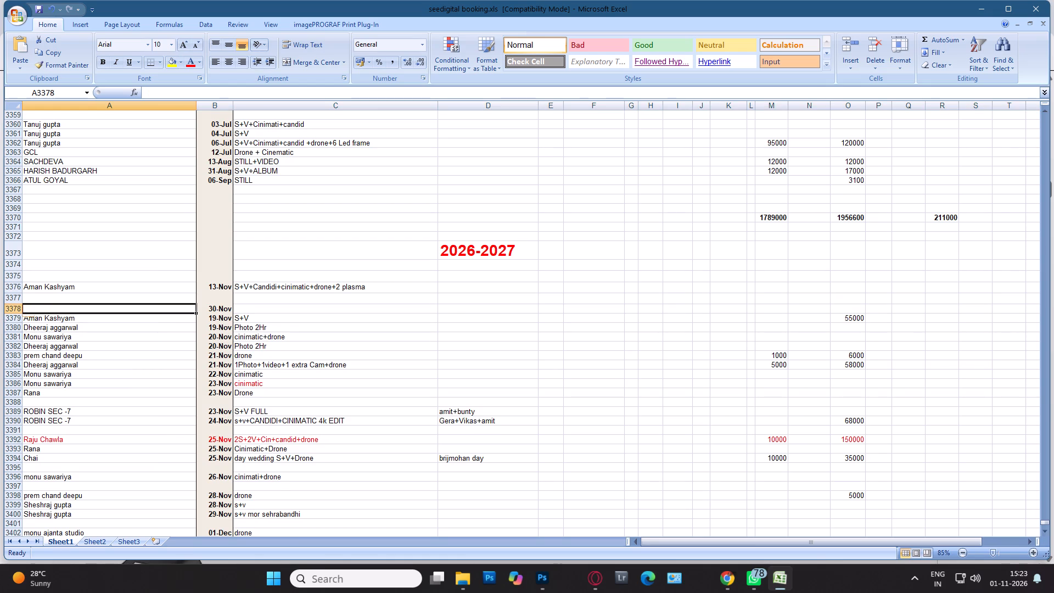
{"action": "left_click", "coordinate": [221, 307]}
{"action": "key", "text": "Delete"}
Insert two blank rows directly above the 13-Nov booking in the 2026-2027 section.
{"action": "left_click", "coordinate": [14, 289]}
{"action": "right_click", "coordinate": [14, 289]}
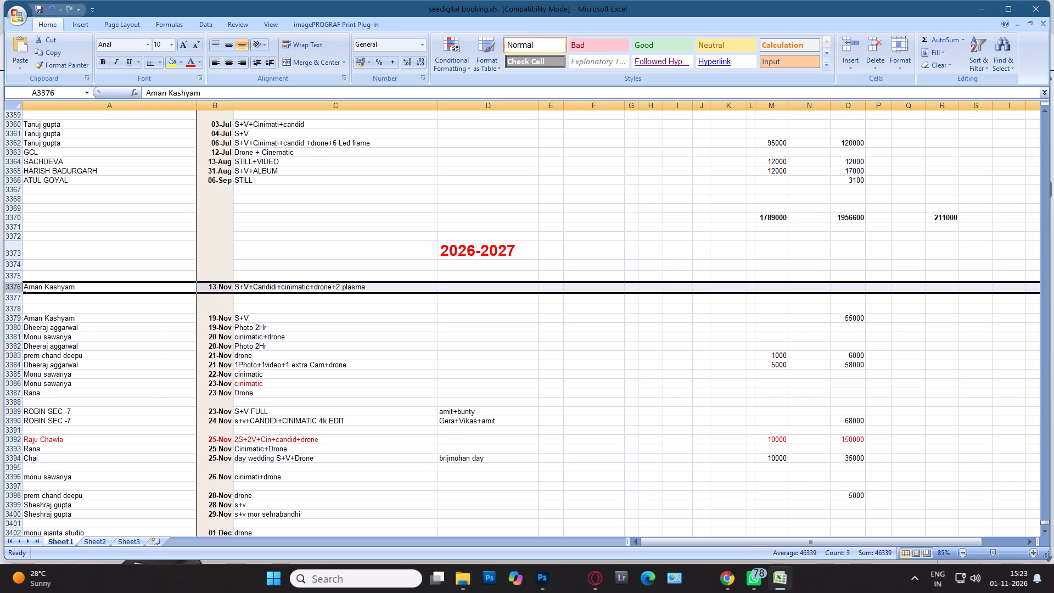
{"action": "left_click", "coordinate": [68, 353]}
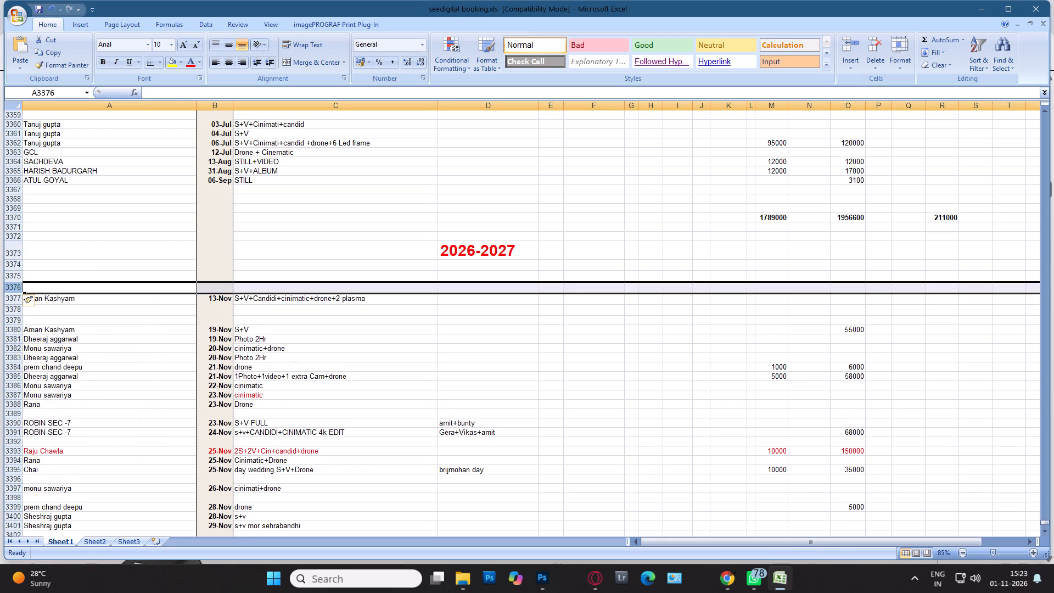
{"action": "right_click", "coordinate": [15, 297]}
{"action": "left_click", "coordinate": [58, 356]}
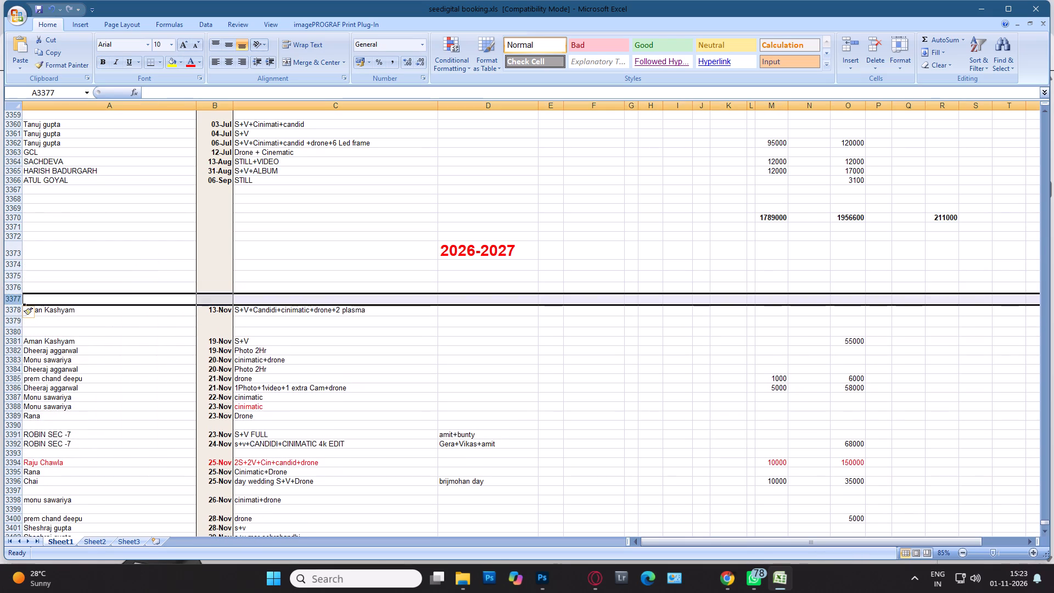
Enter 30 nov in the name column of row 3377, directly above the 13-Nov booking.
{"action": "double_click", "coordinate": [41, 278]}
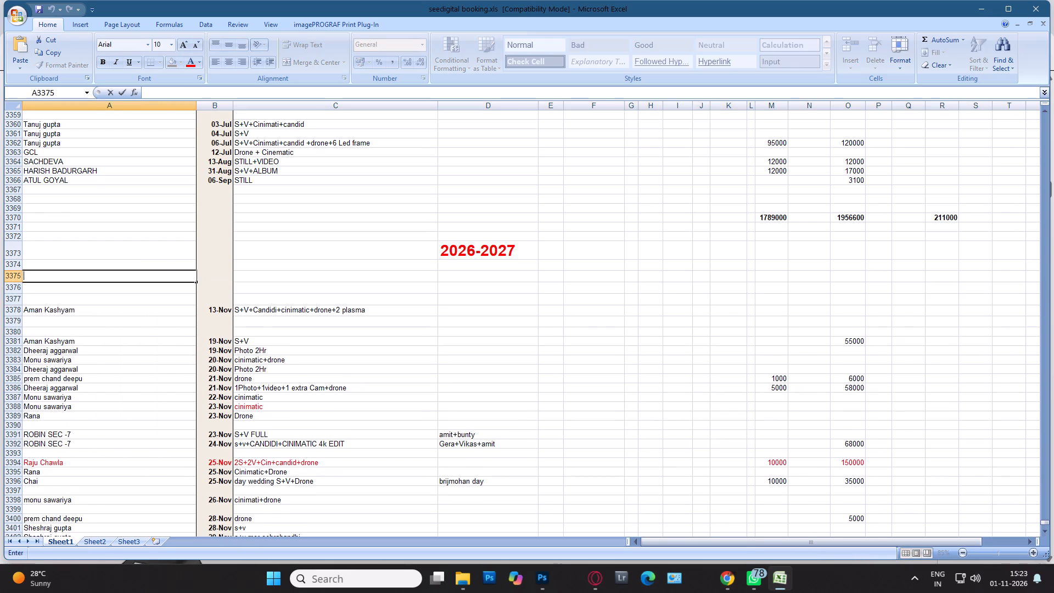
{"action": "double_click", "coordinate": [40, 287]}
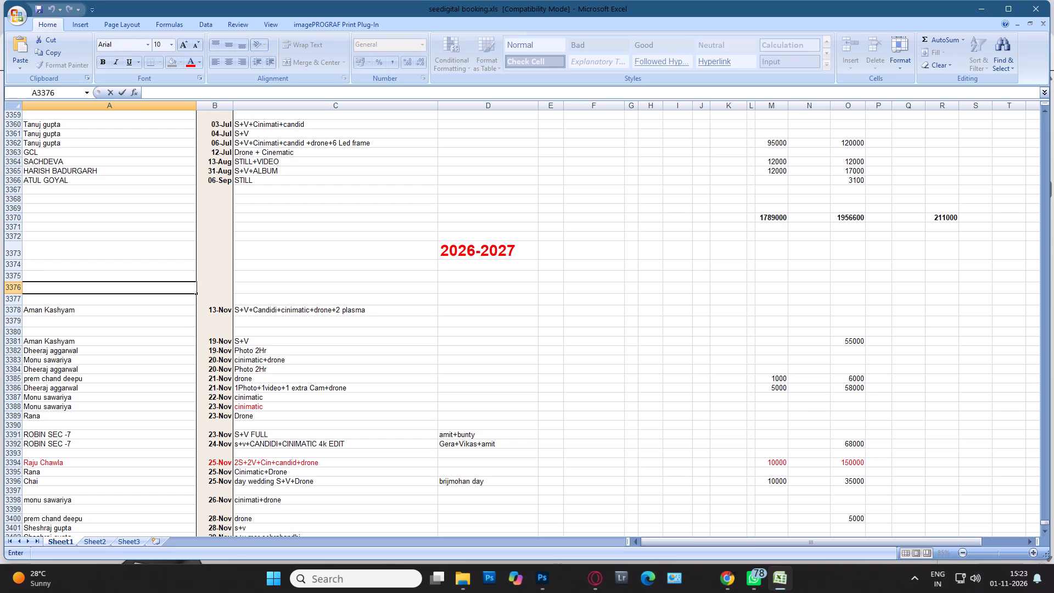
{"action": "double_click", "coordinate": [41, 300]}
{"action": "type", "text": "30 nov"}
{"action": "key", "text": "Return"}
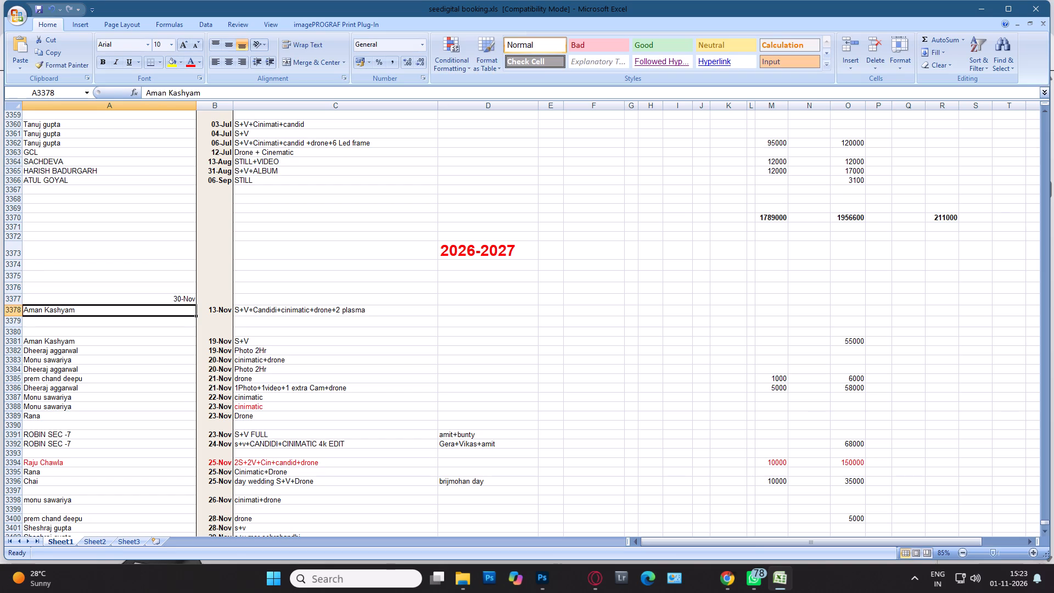
{"action": "left_click", "coordinate": [182, 298]}
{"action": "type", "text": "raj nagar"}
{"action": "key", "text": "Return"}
{"action": "left_click", "coordinate": [130, 301]}
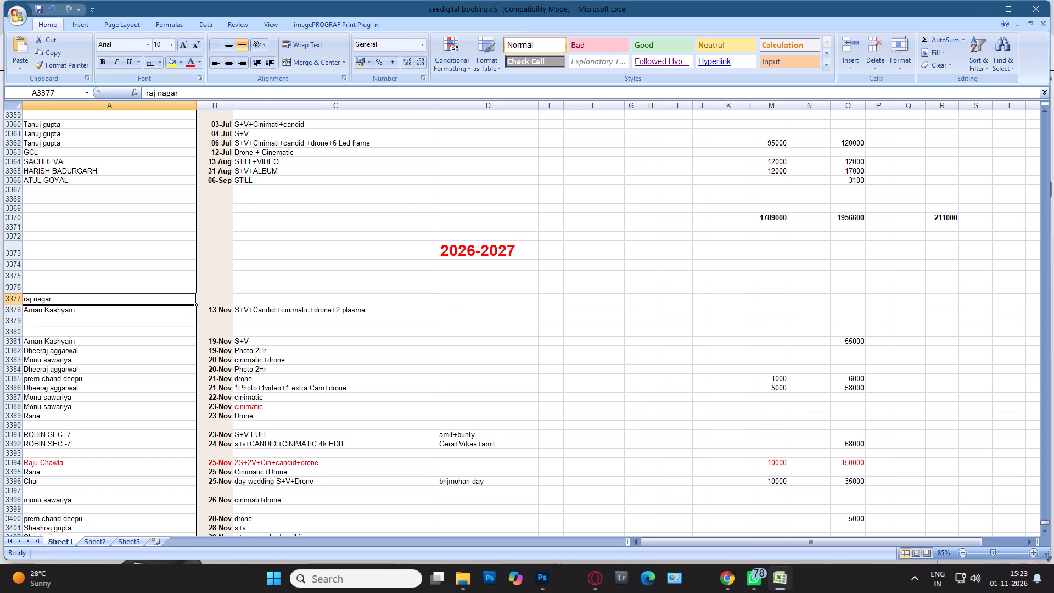
{"action": "left_click", "coordinate": [220, 298]}
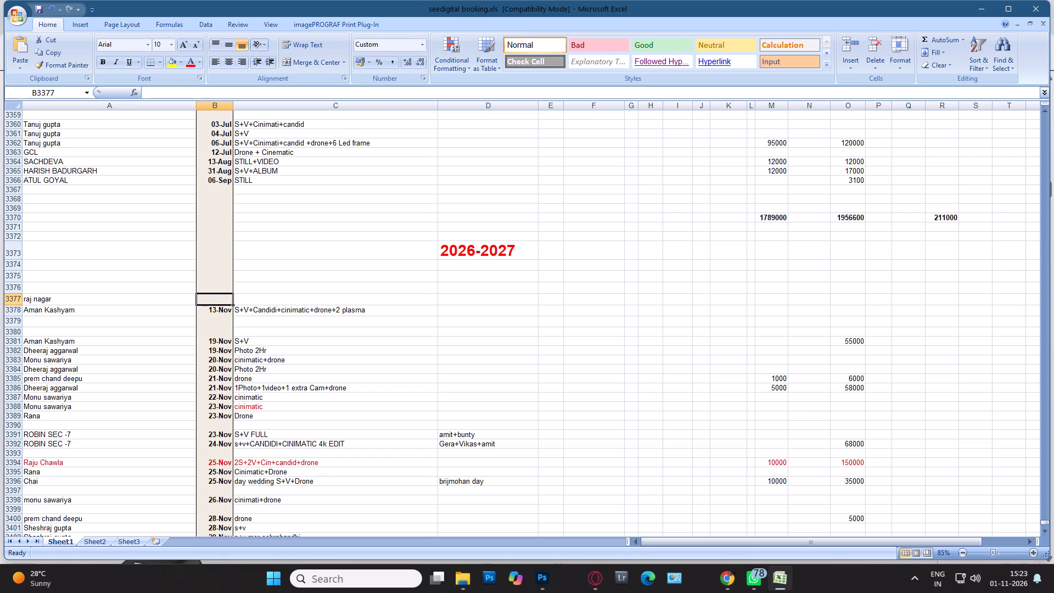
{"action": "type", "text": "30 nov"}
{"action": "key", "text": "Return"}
{"action": "left_click", "coordinate": [276, 294]}
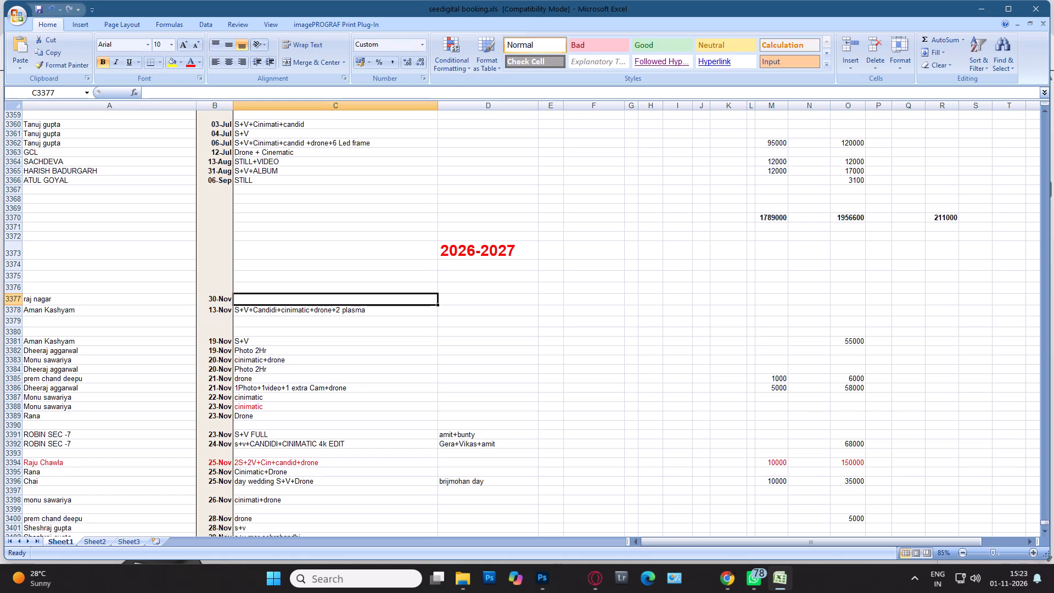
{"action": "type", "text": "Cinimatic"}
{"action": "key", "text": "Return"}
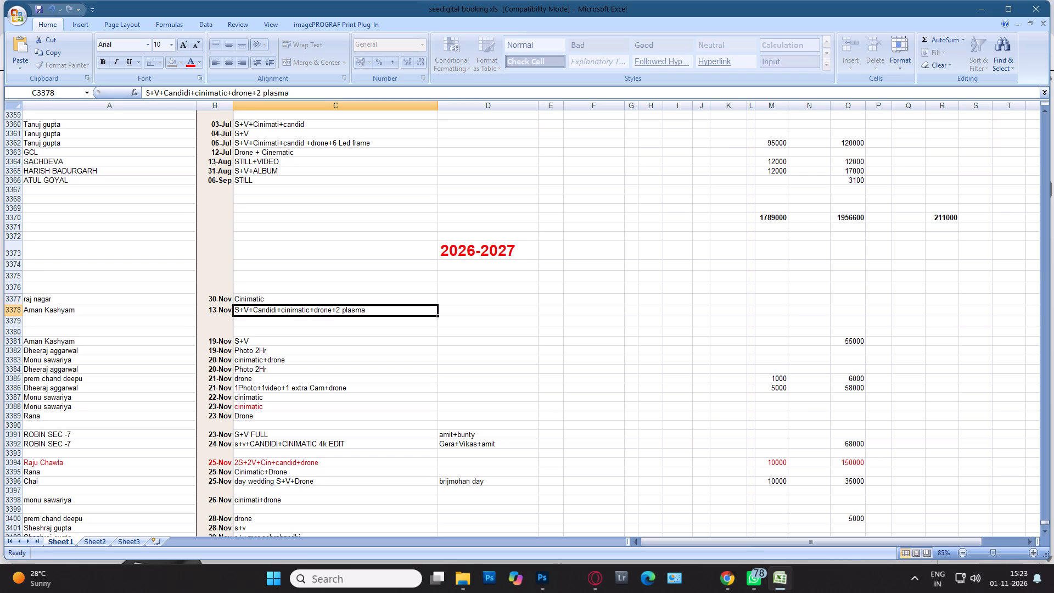
Switch to File Explorer and look up the Raj nagar job's date in New Volume (D:) > 2026 > 10 Oct.
{"action": "left_click", "coordinate": [462, 575]}
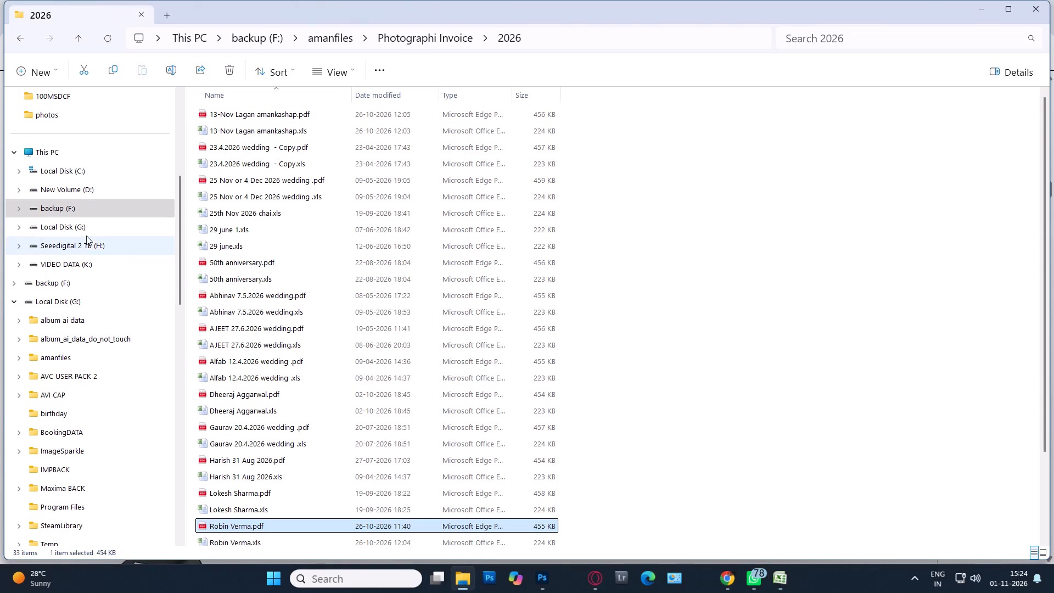
{"action": "left_click", "coordinate": [80, 192]}
{"action": "double_click", "coordinate": [615, 166]}
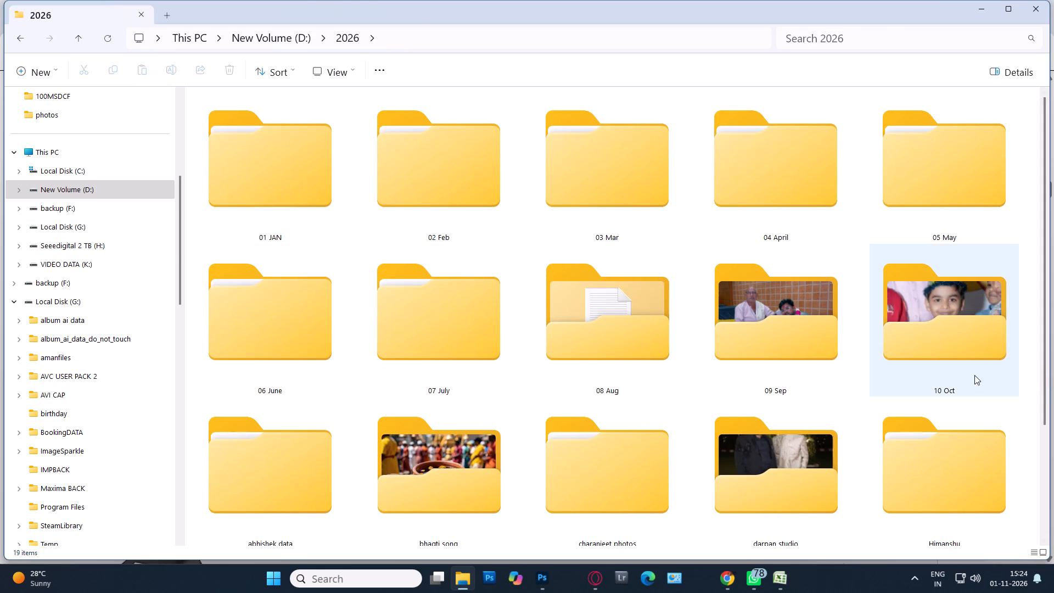
{"action": "double_click", "coordinate": [1006, 329]}
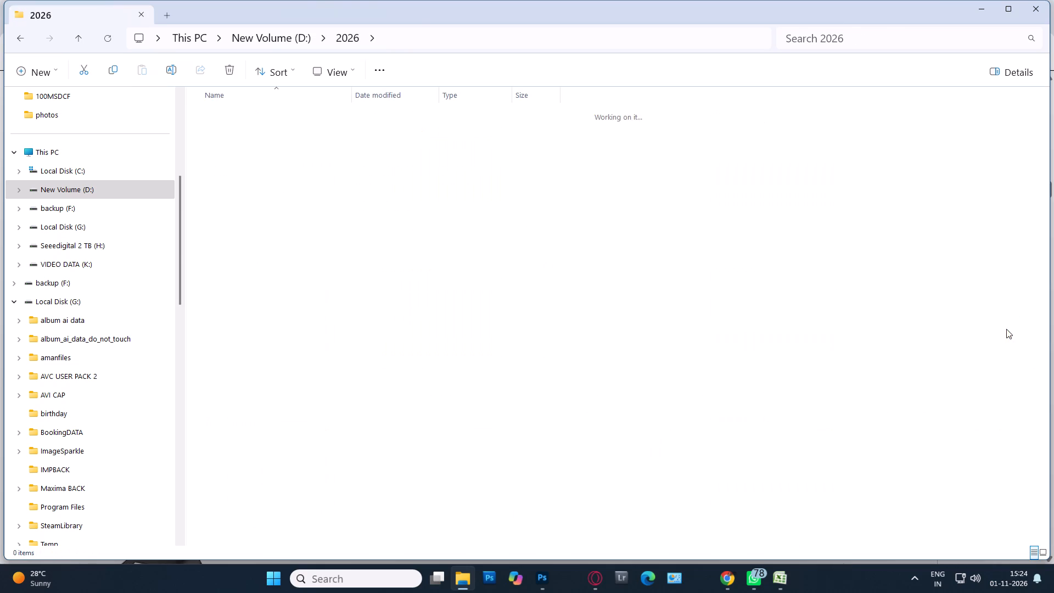
{"action": "left_click", "coordinate": [253, 183]}
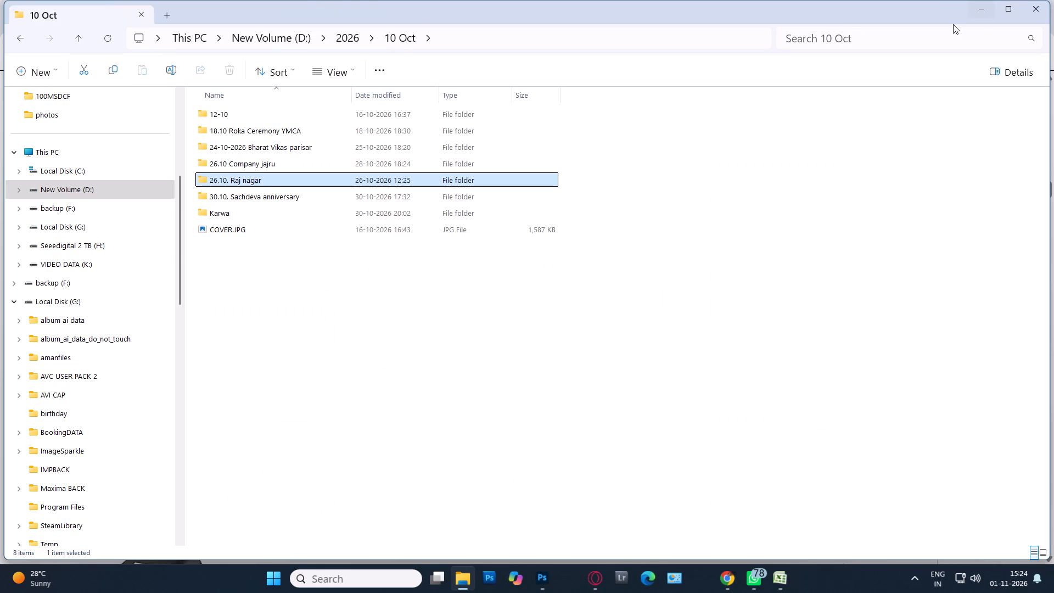
{"action": "left_click", "coordinate": [982, 8]}
{"action": "left_click", "coordinate": [114, 294]}
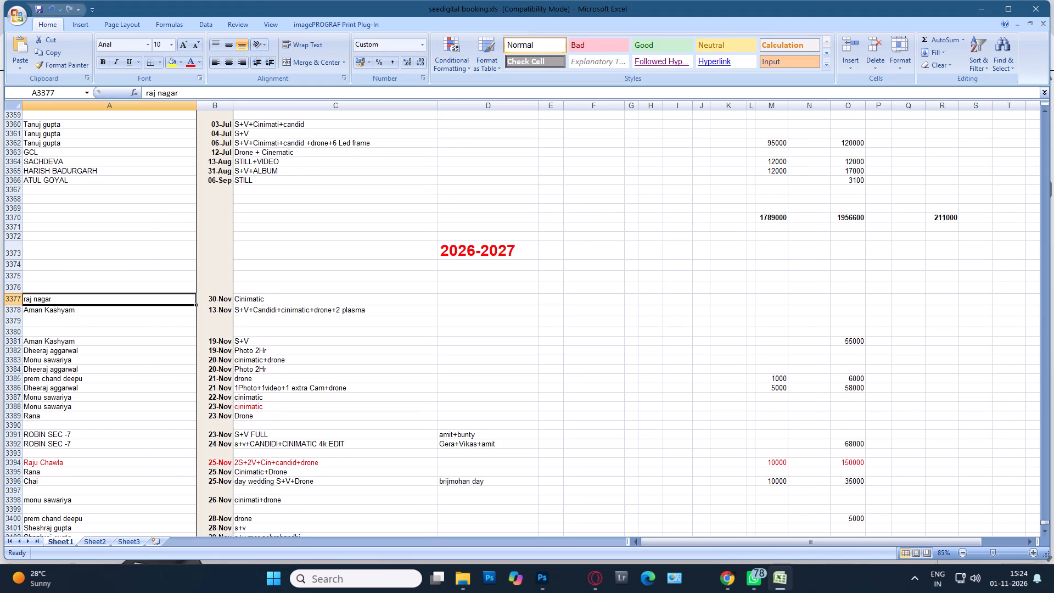
{"action": "left_click", "coordinate": [114, 289]}
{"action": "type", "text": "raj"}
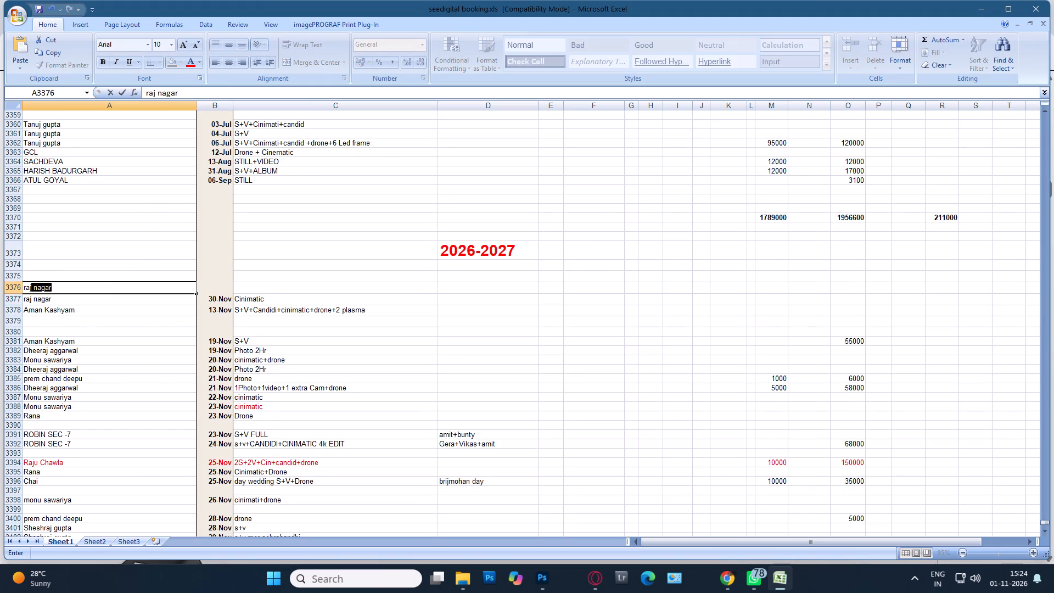
{"action": "left_click", "coordinate": [223, 293]}
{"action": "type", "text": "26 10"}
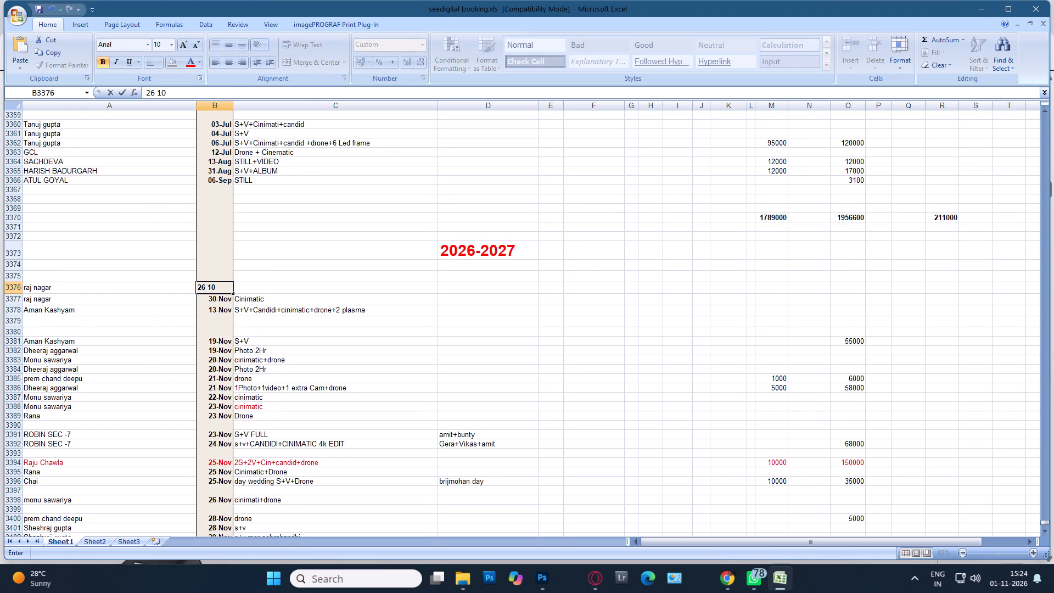
{"action": "left_click", "coordinate": [278, 288]}
{"action": "double_click", "coordinate": [216, 288]}
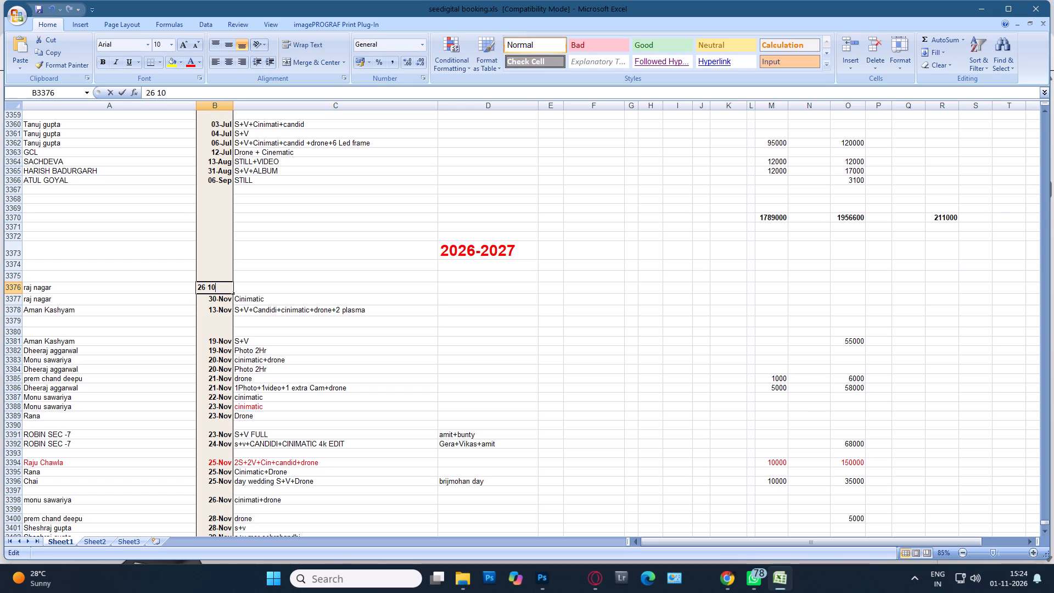
{"action": "key", "text": "BackSpace"}
{"action": "key", "text": "BackSpace"}
{"action": "key", "text": "BackSpace"}
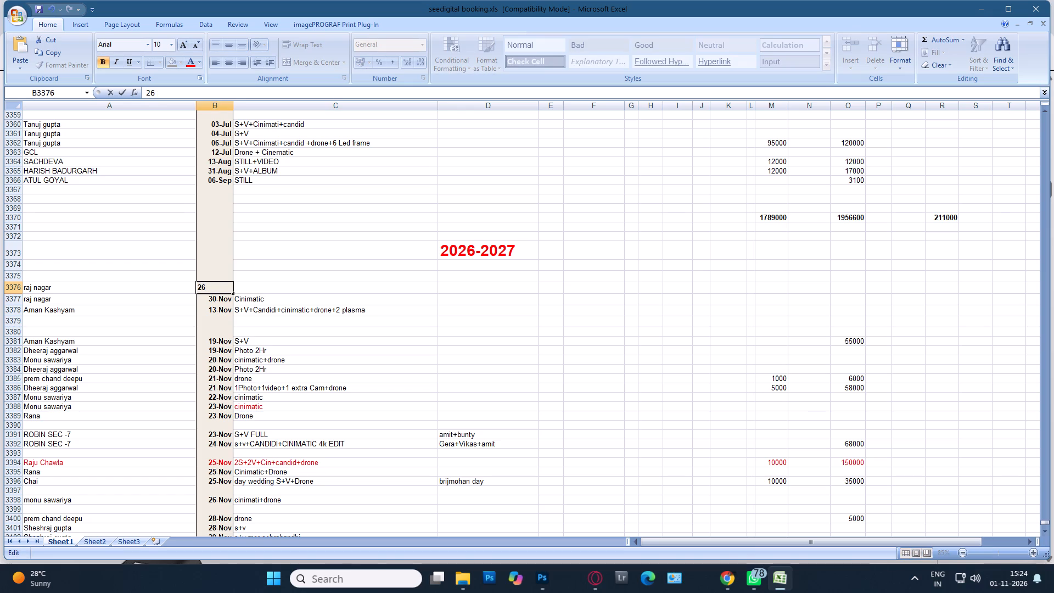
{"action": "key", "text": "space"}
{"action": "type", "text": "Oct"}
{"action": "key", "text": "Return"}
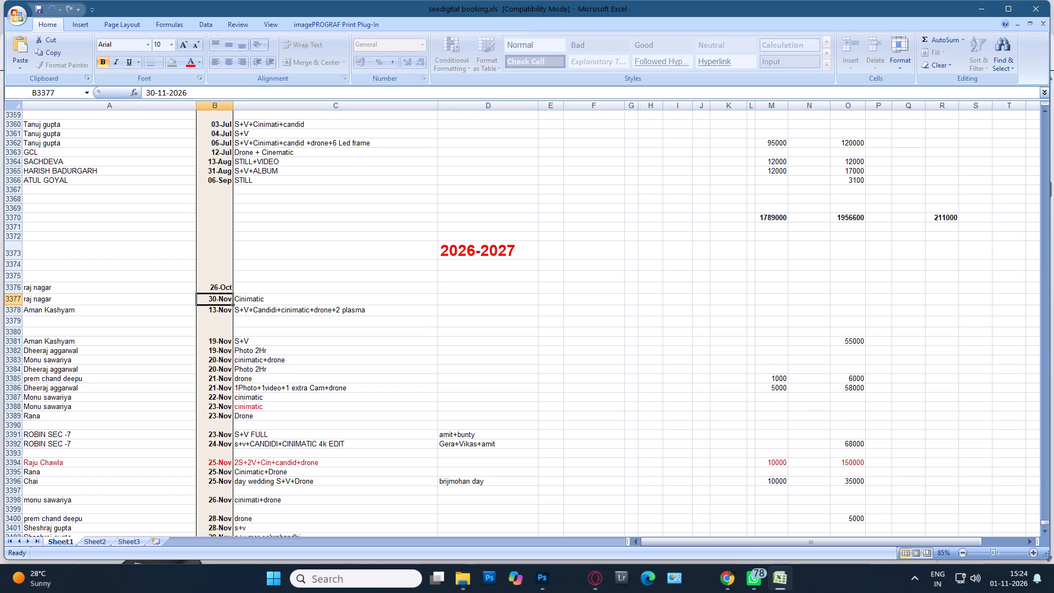
{"action": "left_click", "coordinate": [302, 283]}
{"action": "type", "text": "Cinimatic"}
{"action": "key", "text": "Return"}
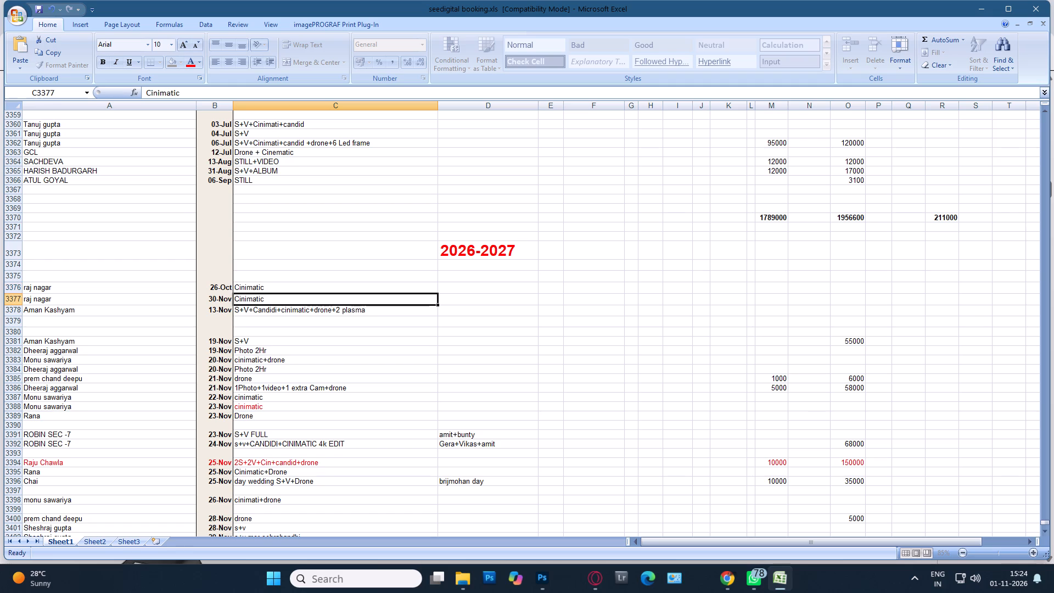
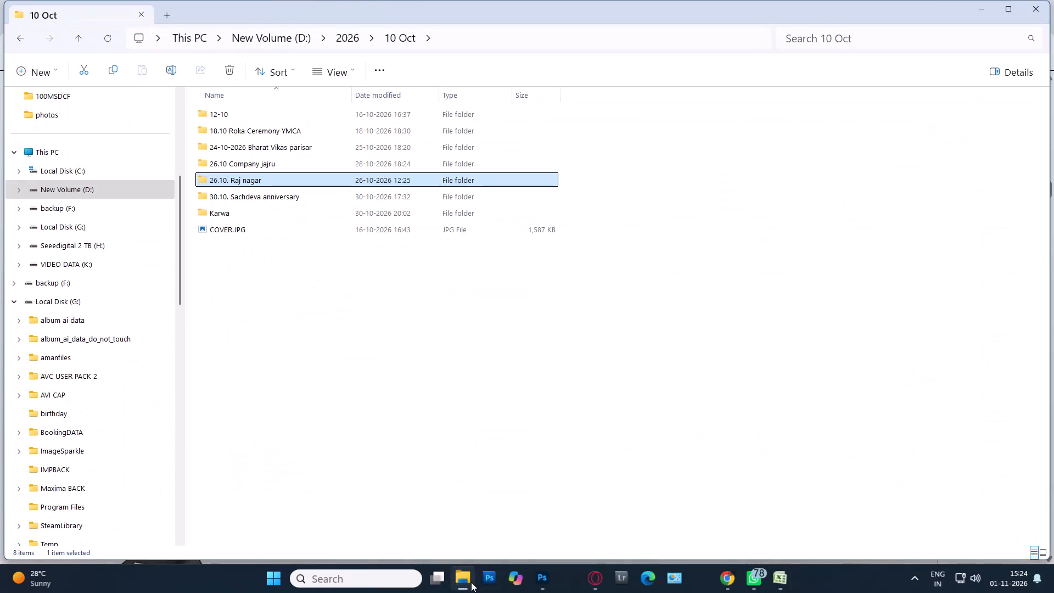
Return to the bookings workbook and insert three blank rows directly above the 26-Oct raj nagar booking.
{"action": "left_click", "coordinate": [982, 5]}
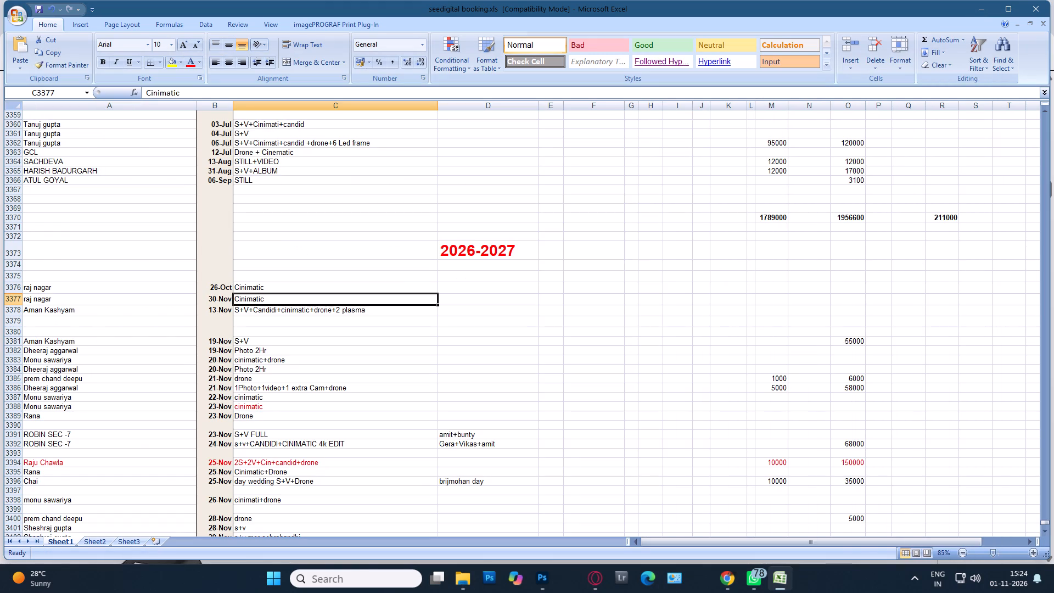
{"action": "right_click", "coordinate": [14, 287]}
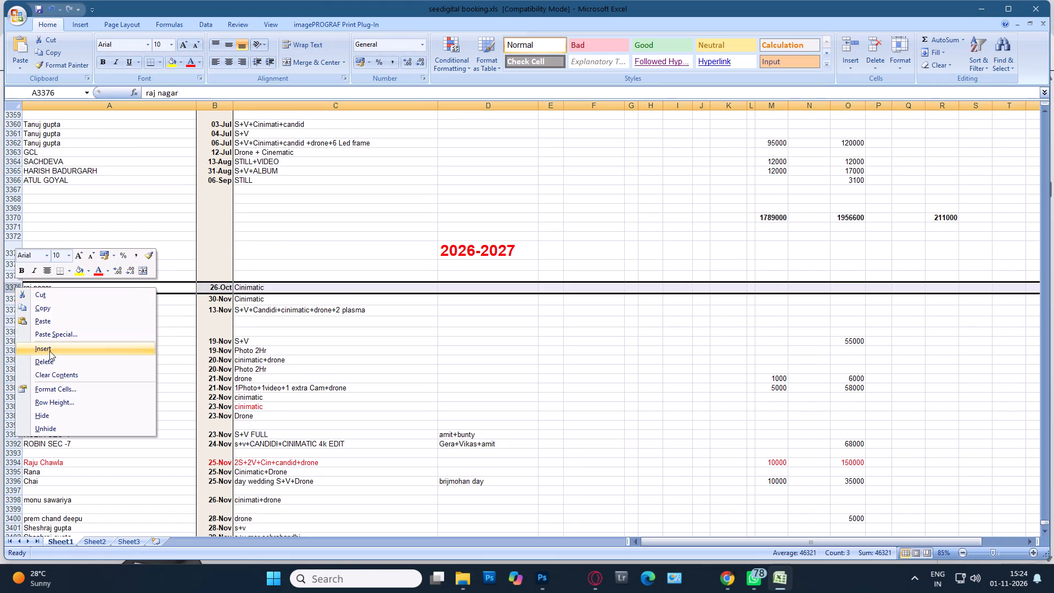
{"action": "left_click", "coordinate": [49, 351]}
{"action": "right_click", "coordinate": [13, 296]}
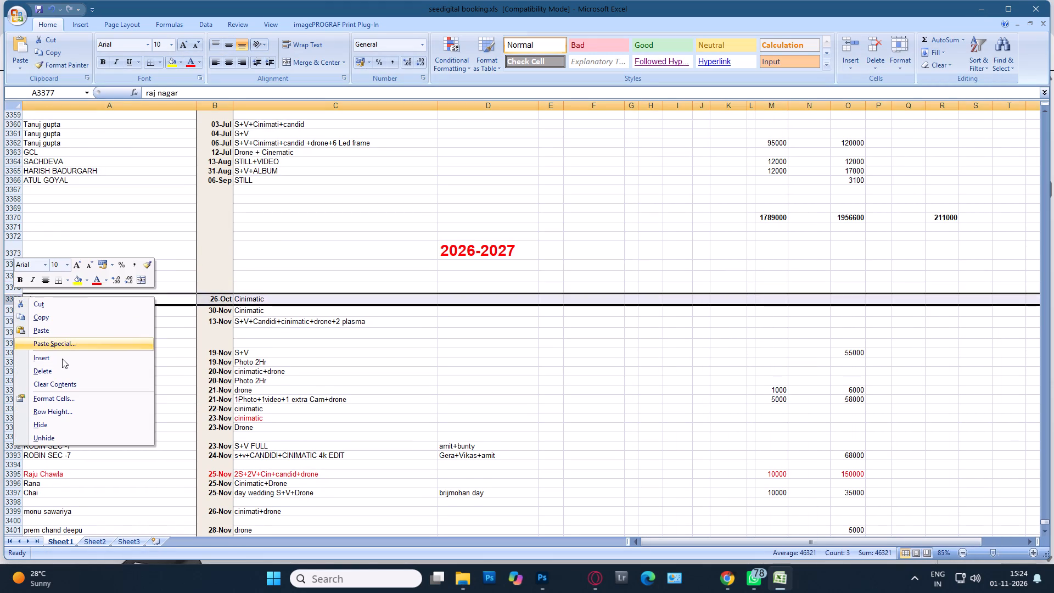
{"action": "left_click", "coordinate": [62, 359]}
{"action": "right_click", "coordinate": [13, 309]}
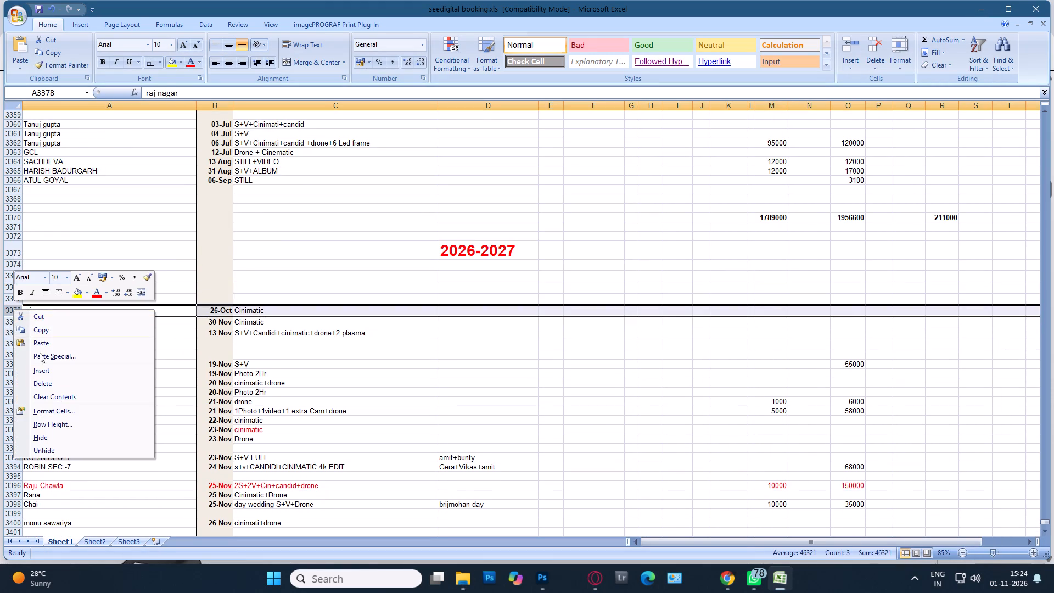
{"action": "left_click", "coordinate": [61, 371]}
Fill row 3378 with the name Bharat Vikas parisar, the date 24 oct and the service 2S+2V+drone+360.
{"action": "double_click", "coordinate": [52, 310]}
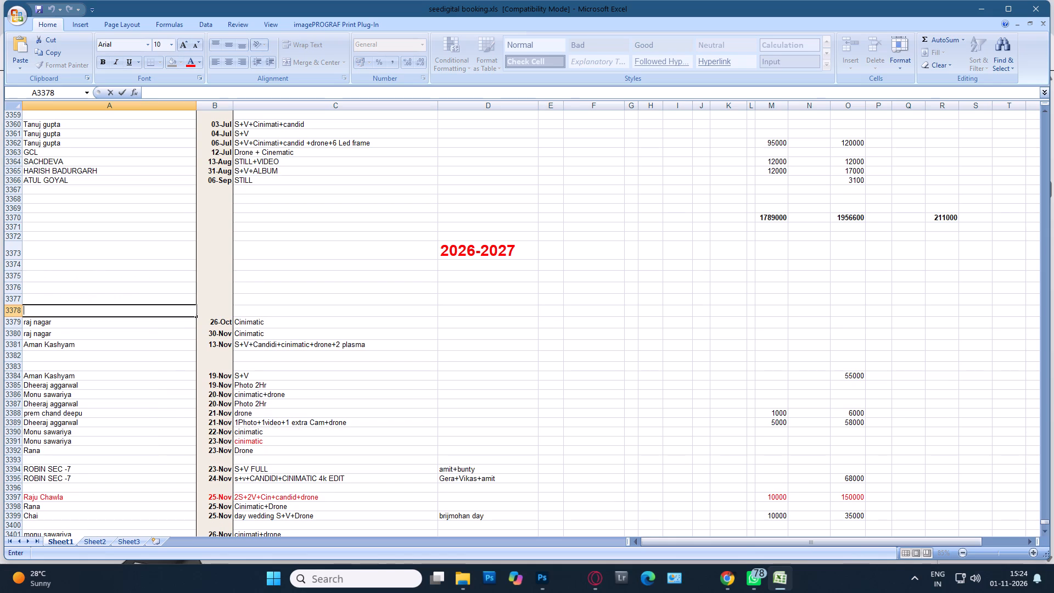
{"action": "type", "text": "Bharat Vikas parisar"}
{"action": "key", "text": "Return"}
{"action": "left_click", "coordinate": [214, 310]}
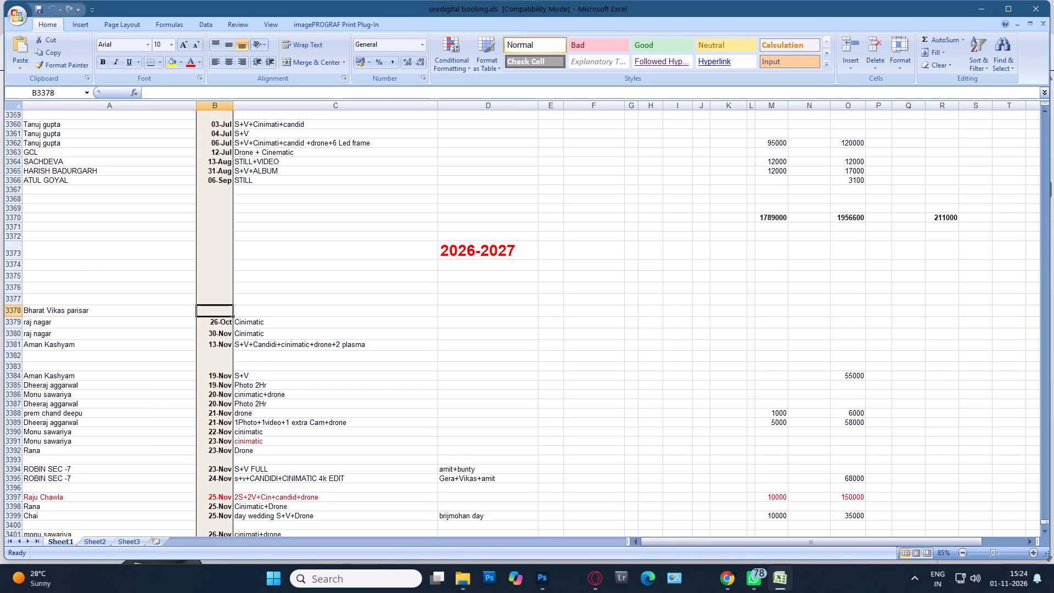
{"action": "type", "text": "24 oct"}
{"action": "key", "text": "Return"}
{"action": "left_click", "coordinate": [262, 314]}
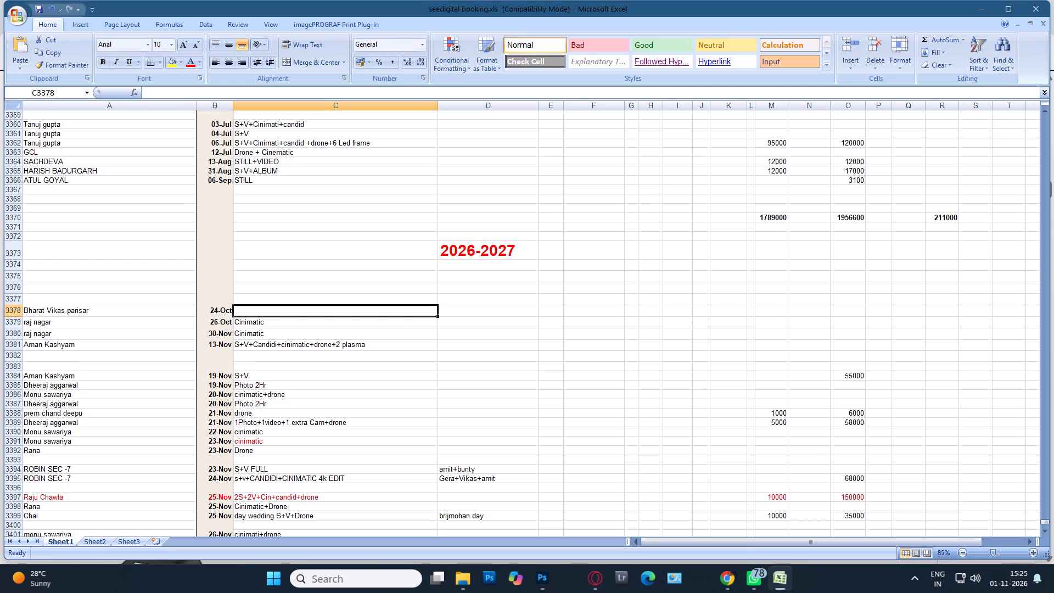
{"action": "key", "text": "2"}
{"action": "type", "text": "S+2V"}
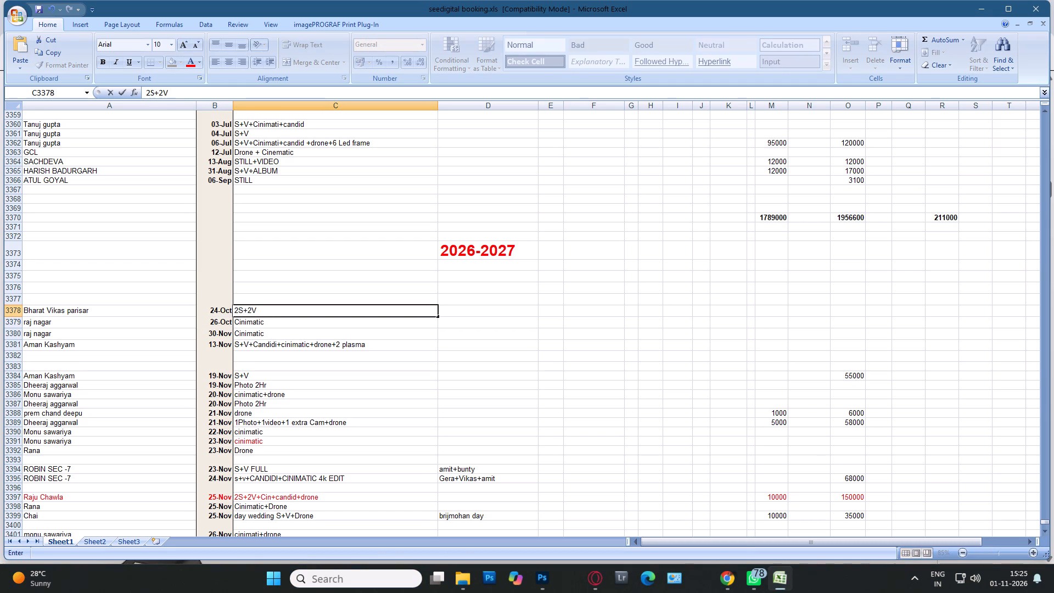
{"action": "type", "text": "+drone+"}
{"action": "type", "text": "30"}
{"action": "key", "text": "BackSpace"}
{"action": "type", "text": "60"}
{"action": "left_click", "coordinate": [458, 310]}
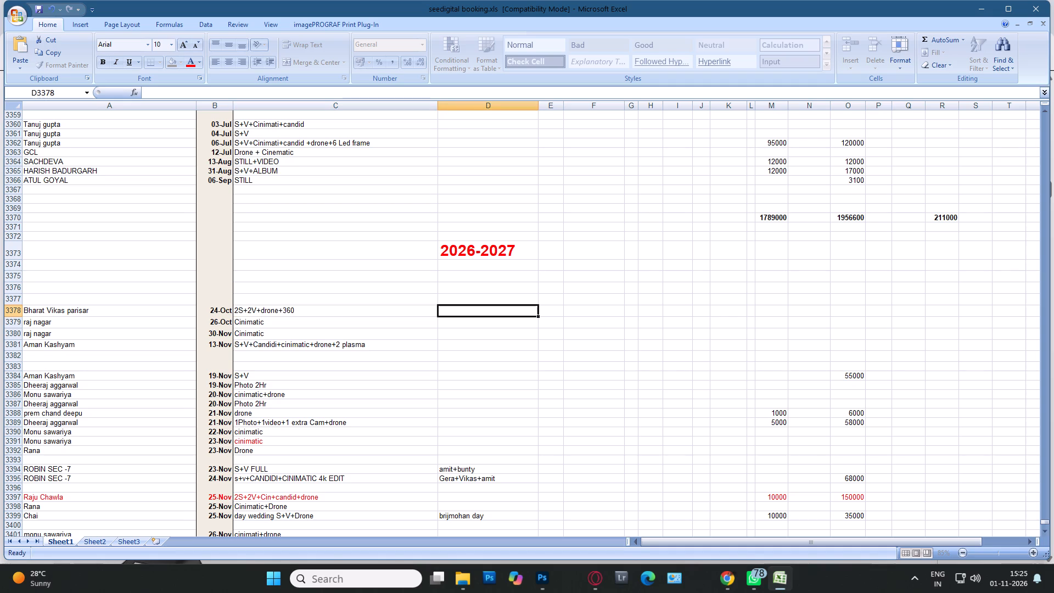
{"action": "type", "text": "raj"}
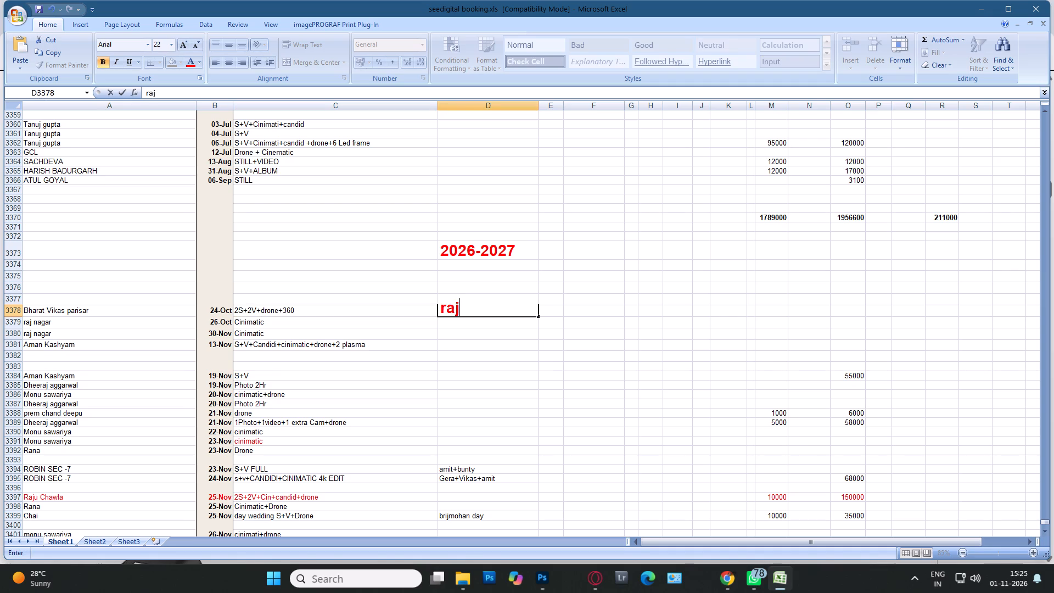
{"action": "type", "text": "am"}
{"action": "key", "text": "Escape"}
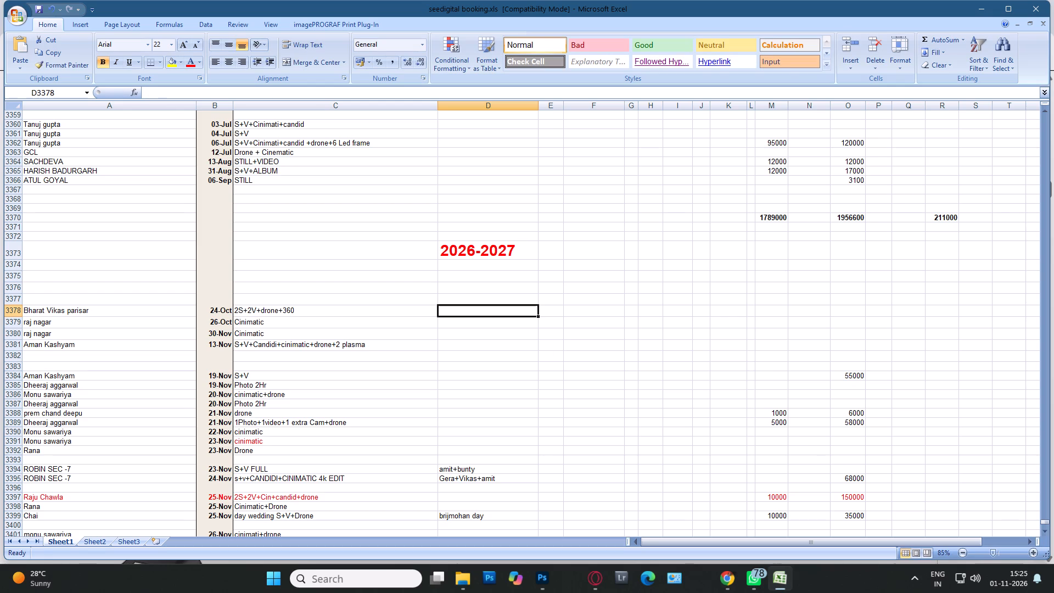
Format cells D3378 to D3381 with font size 10 and the Automatic font colour.
{"action": "left_click_drag", "start_coordinate": [479, 314], "coordinate": [479, 340]}
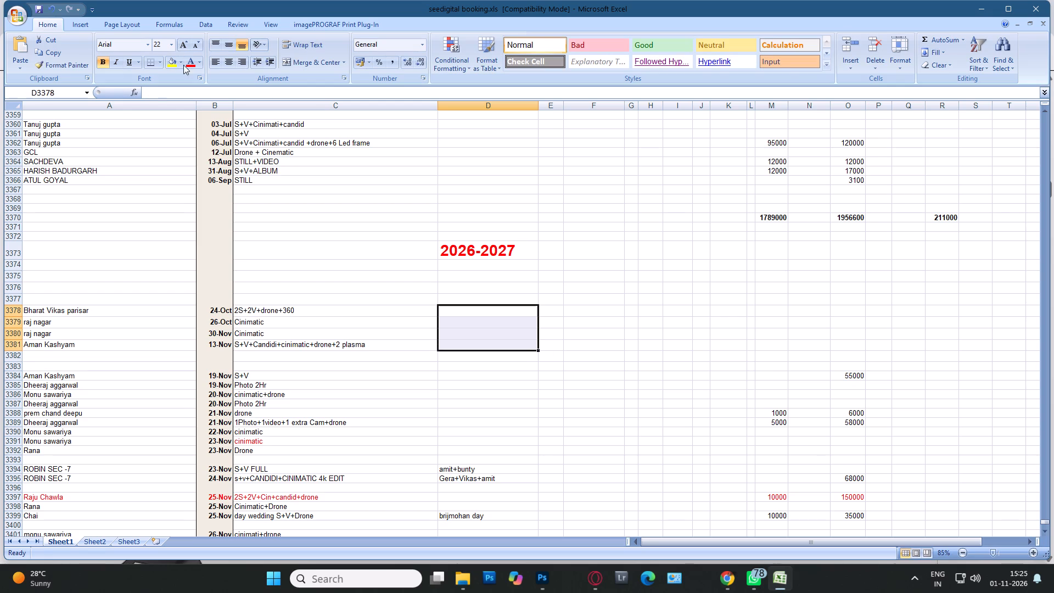
{"action": "left_click", "coordinate": [172, 48]}
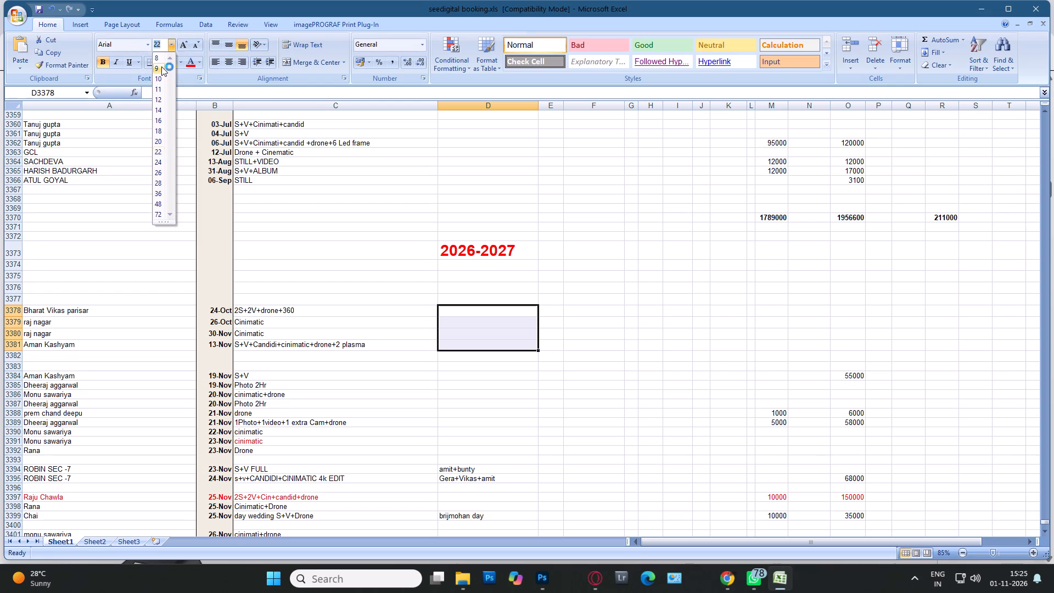
{"action": "left_click", "coordinate": [160, 79]}
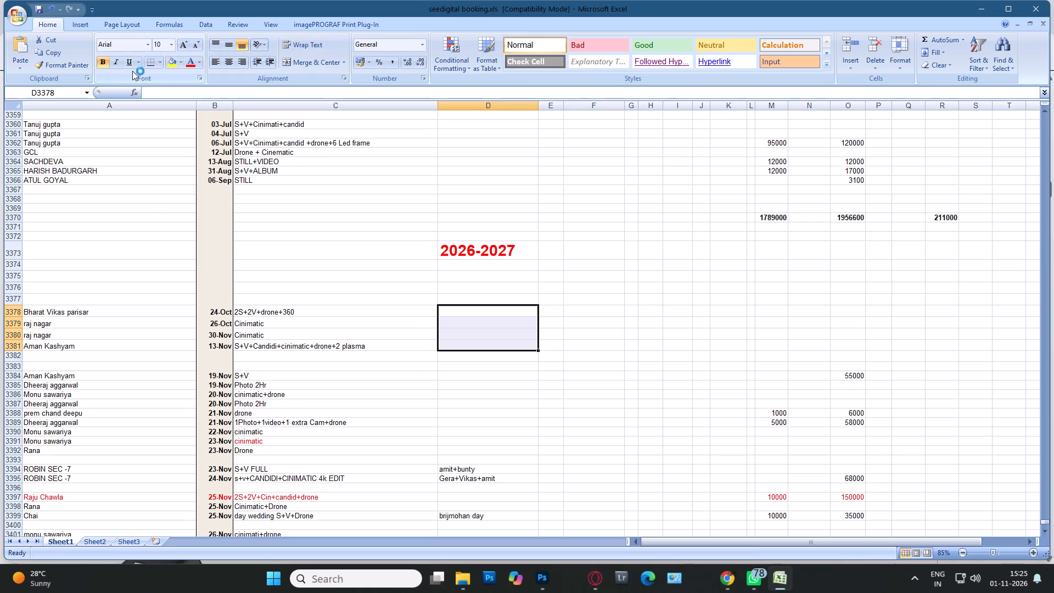
{"action": "left_click", "coordinate": [198, 62]}
{"action": "left_click", "coordinate": [221, 76]}
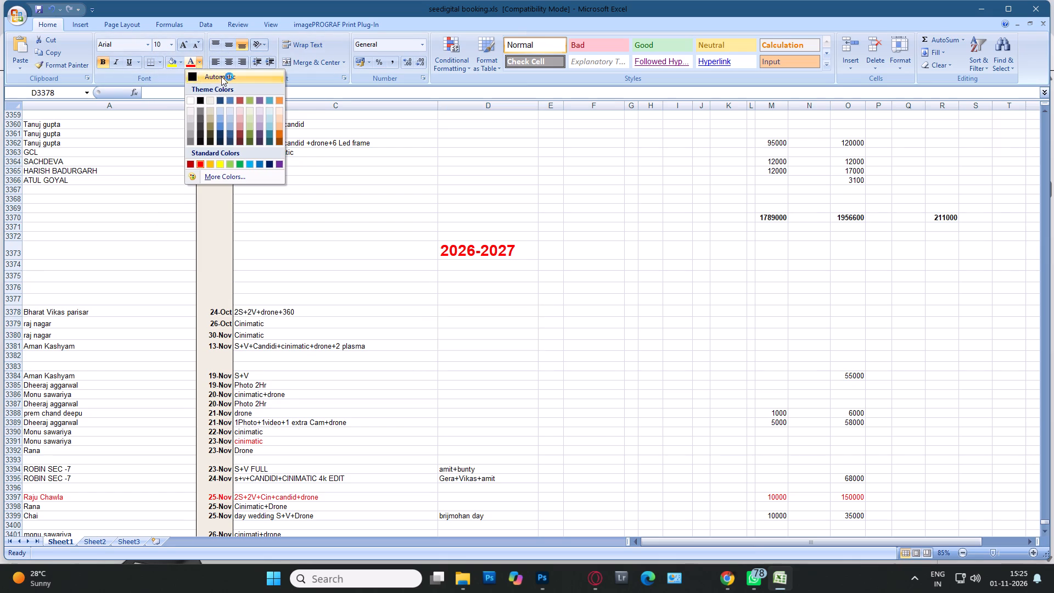
Enter the crew rajcam+sonu+rahul+rana in column D of the Bharat Vikas parisar booking.
{"action": "double_click", "coordinate": [456, 312]}
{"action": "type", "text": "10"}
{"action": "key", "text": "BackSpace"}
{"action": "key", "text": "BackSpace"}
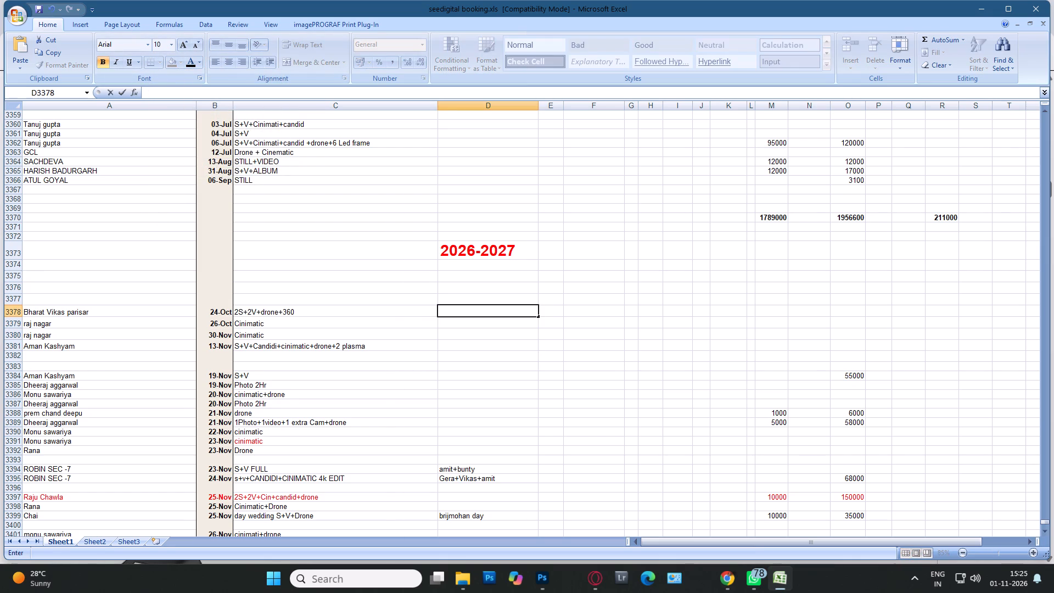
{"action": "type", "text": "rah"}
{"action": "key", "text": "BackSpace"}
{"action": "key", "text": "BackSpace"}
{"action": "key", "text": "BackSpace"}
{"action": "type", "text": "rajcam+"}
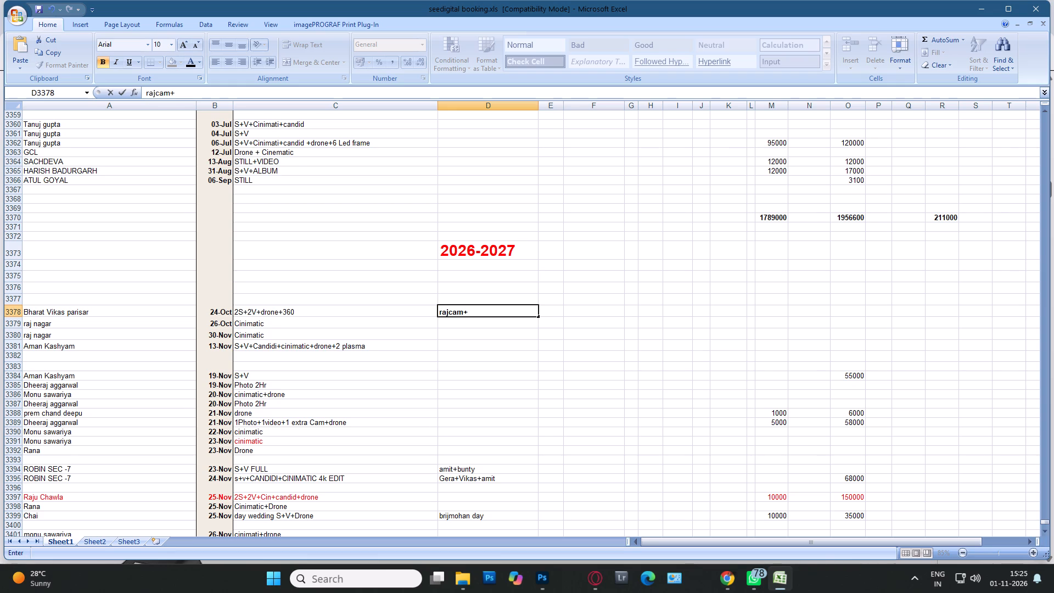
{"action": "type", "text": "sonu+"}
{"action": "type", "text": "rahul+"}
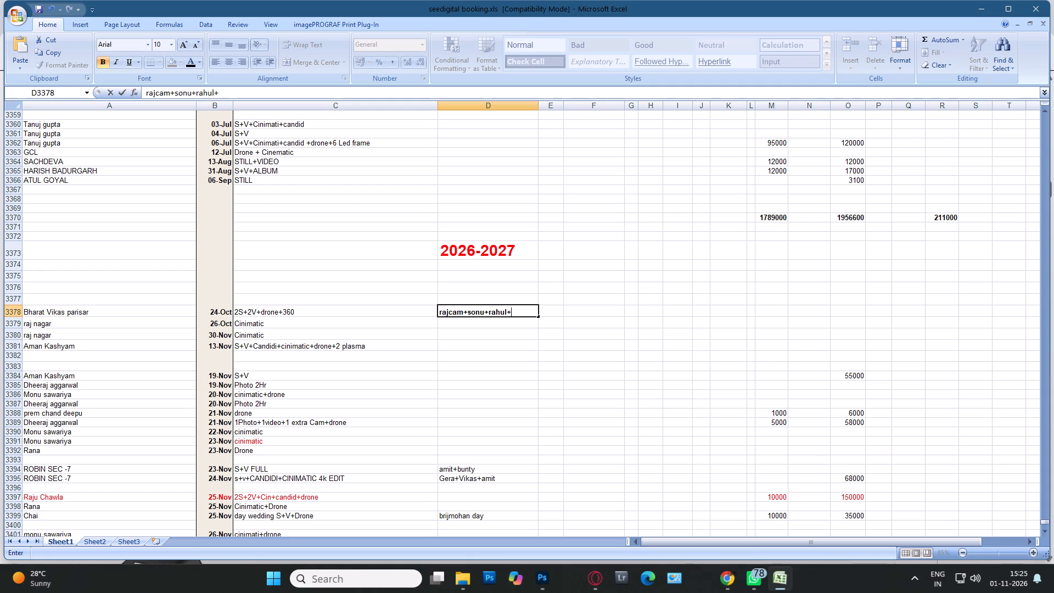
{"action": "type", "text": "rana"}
{"action": "left_click", "coordinate": [488, 345]}
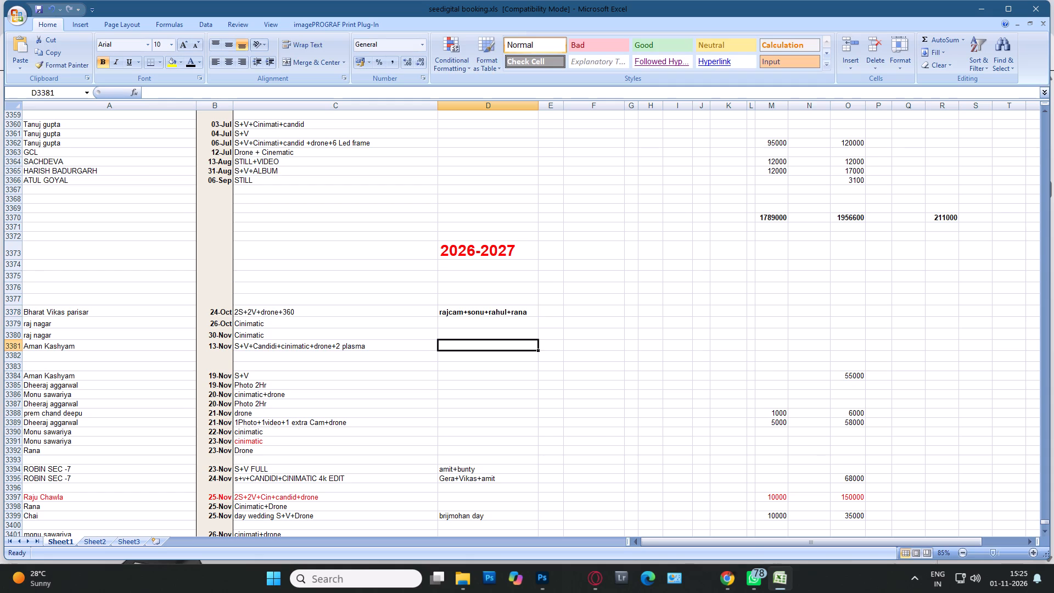
Remove the bold formatting from cells D3378 to D3381.
{"action": "left_click_drag", "start_coordinate": [503, 310], "coordinate": [502, 346]}
{"action": "key", "text": "ctrl+b"}
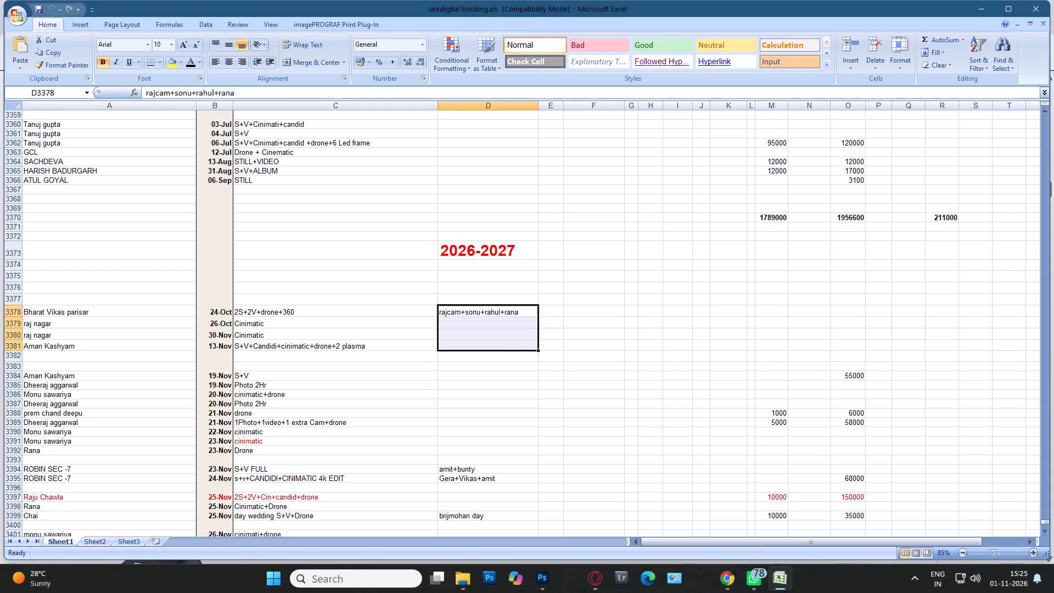
Save the bookings workbook in its existing .xls format.
{"action": "key", "text": "ctrl+s"}
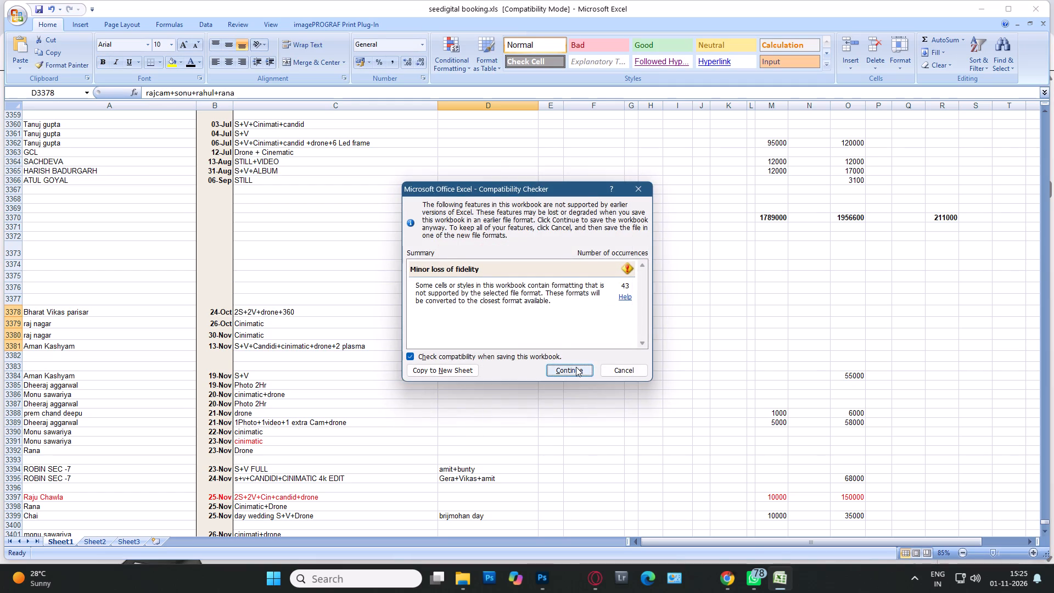
{"action": "left_click", "coordinate": [576, 367]}
Enter the crew amit+bundy in column D of the 26-Oct raj nagar booking.
{"action": "left_click", "coordinate": [475, 325]}
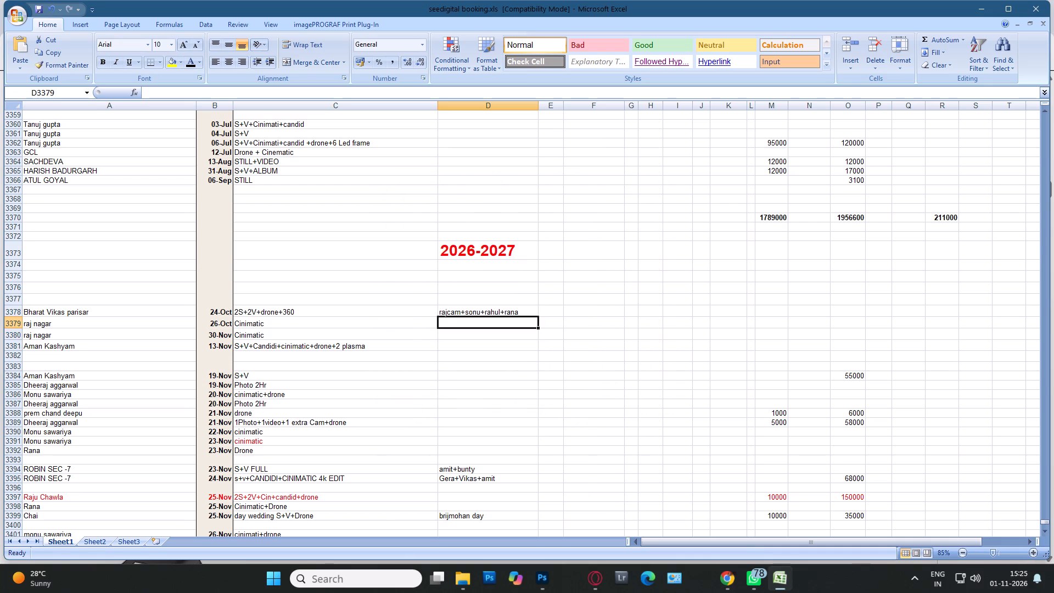
{"action": "type", "text": "amit+bundy"}
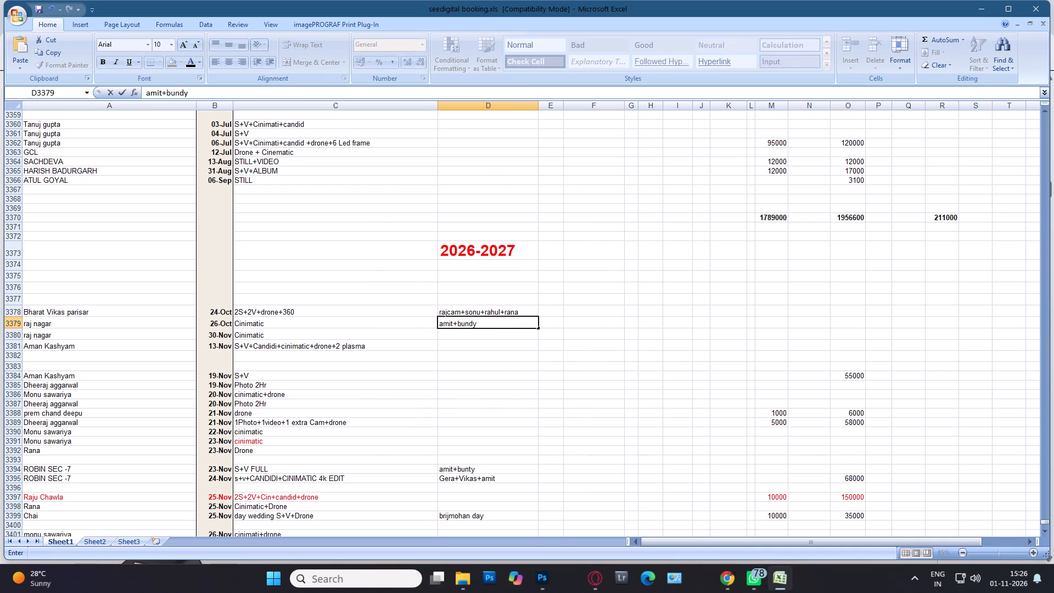
Insert a row above the 30-Nov raj nagar booking and enter the name Sachdeva with the date 30 oct.
{"action": "left_click", "coordinate": [14, 335]}
{"action": "right_click", "coordinate": [14, 335]}
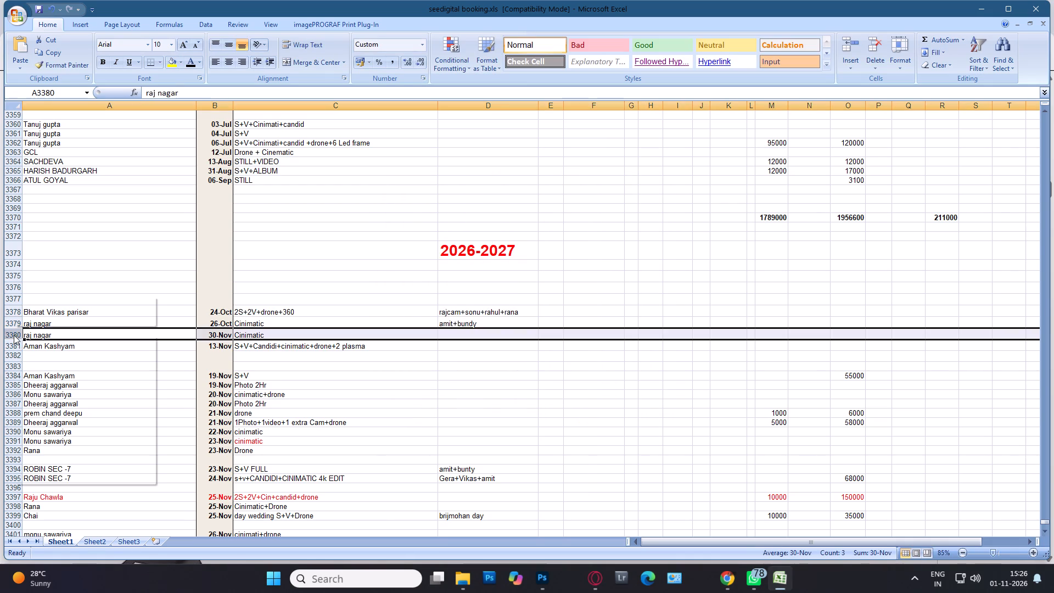
{"action": "left_click", "coordinate": [75, 394]}
{"action": "double_click", "coordinate": [88, 337]}
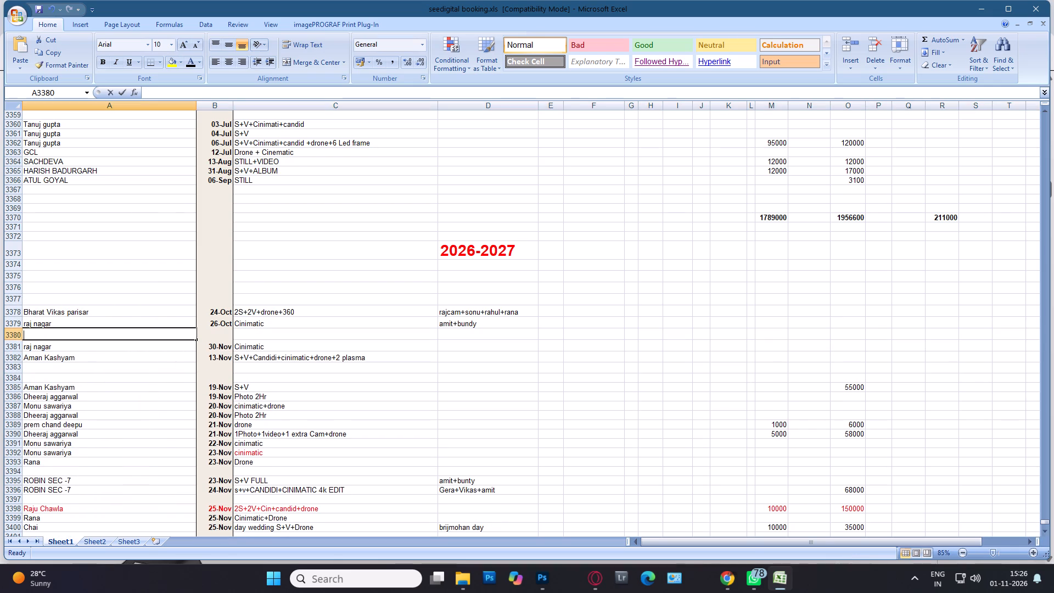
{"action": "type", "text": "Sachdeva"}
{"action": "key", "text": "Return"}
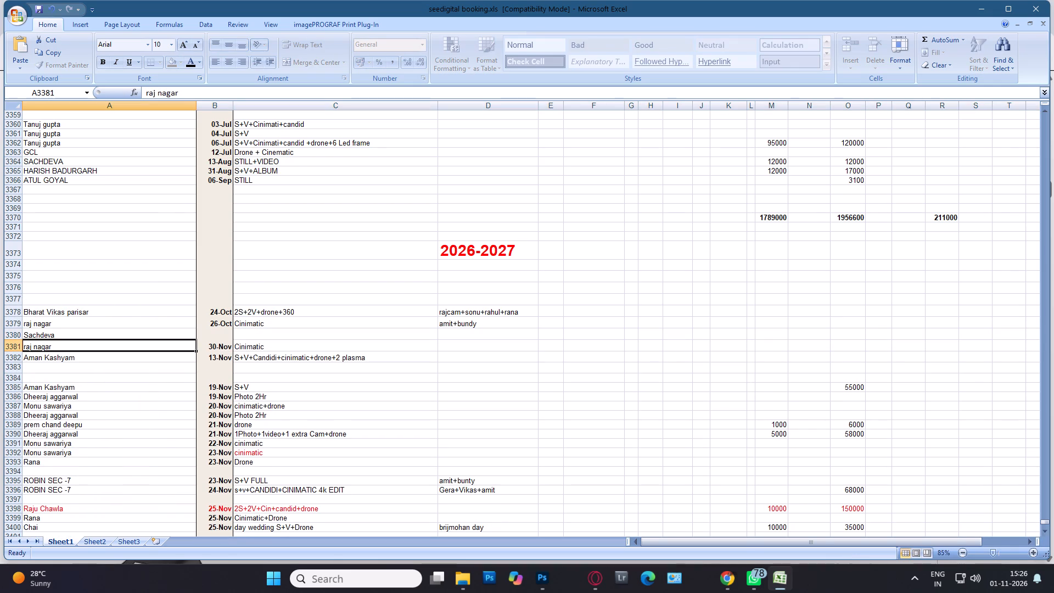
{"action": "left_click", "coordinate": [221, 332]}
{"action": "type", "text": "30"}
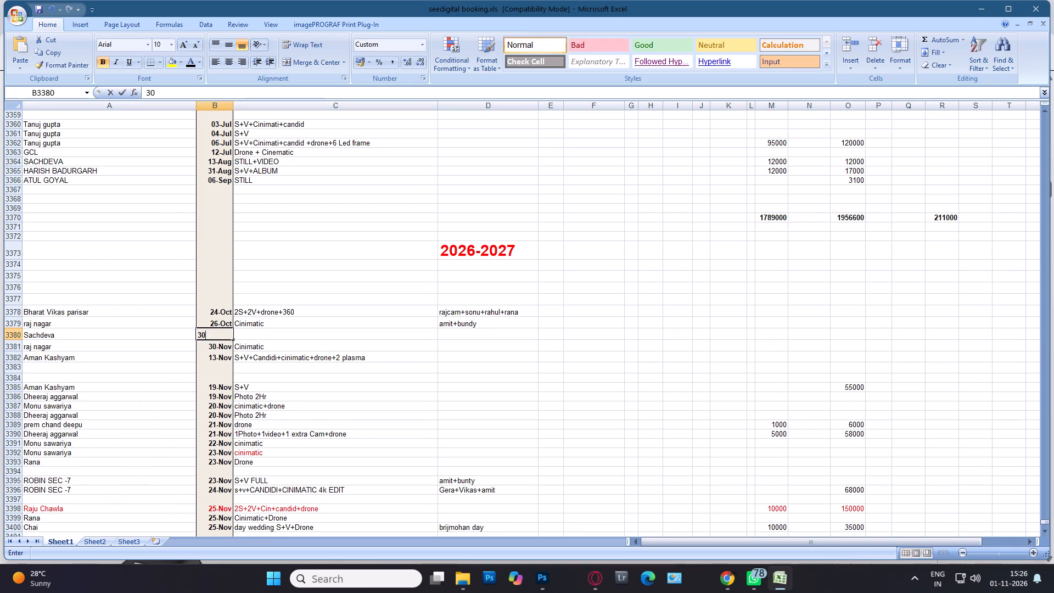
{"action": "key", "text": "space"}
{"action": "type", "text": "oct"}
{"action": "key", "text": "Return"}
Change the month of the raj nagar booking's date in row 3381 to 10, making it 30-10-2026.
{"action": "double_click", "coordinate": [223, 343]}
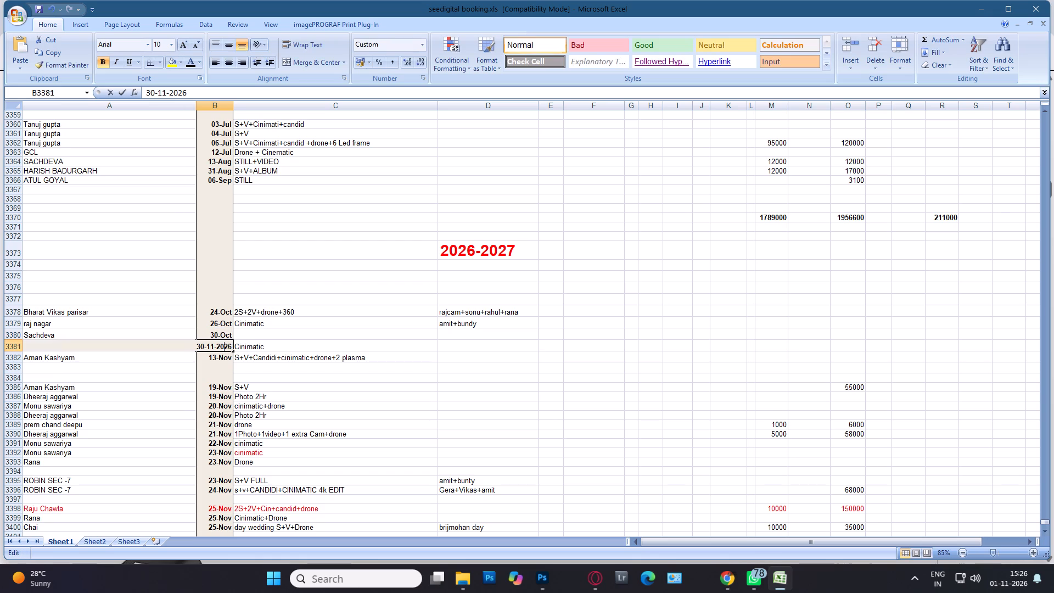
{"action": "key", "text": "Left"}
{"action": "key", "text": "Left"}
{"action": "key", "text": "Left"}
{"action": "key", "text": "Left"}
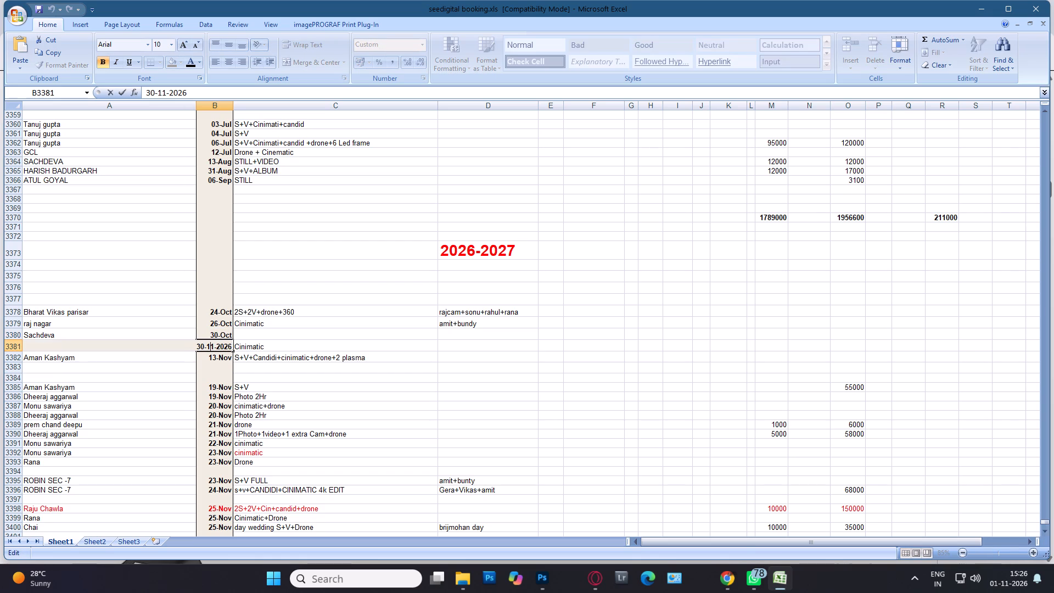
{"action": "key", "text": "Delete"}
{"action": "key", "text": "0"}
{"action": "key", "text": "Return"}
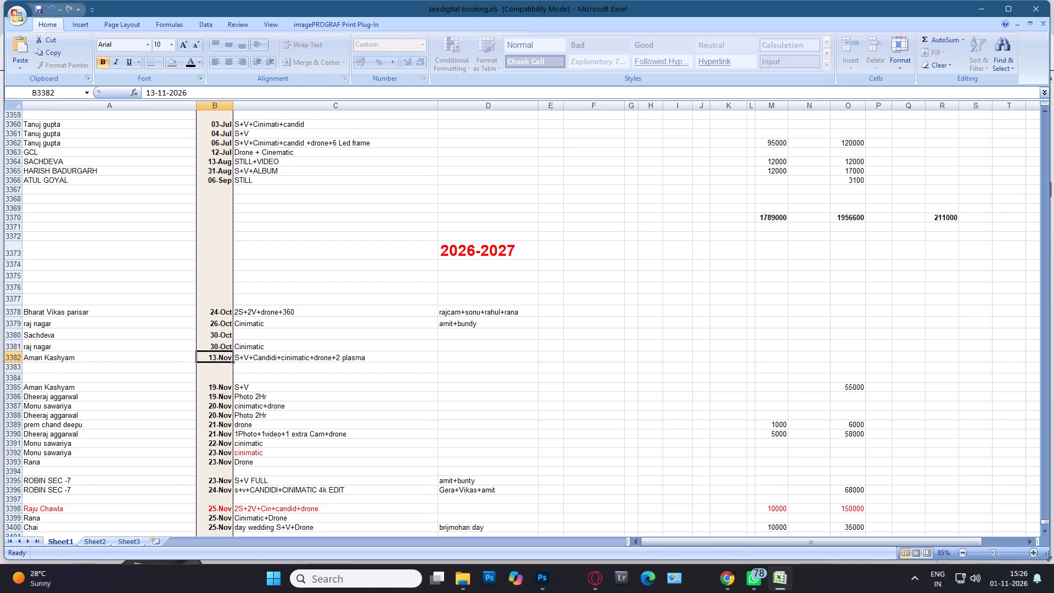
Enter the service S+V and the crew amit+rana for the 30-Oct Sachdeva booking in row 3380.
{"action": "left_click", "coordinate": [291, 335]}
{"action": "type", "text": "S+V"}
{"action": "key", "text": "Delete"}
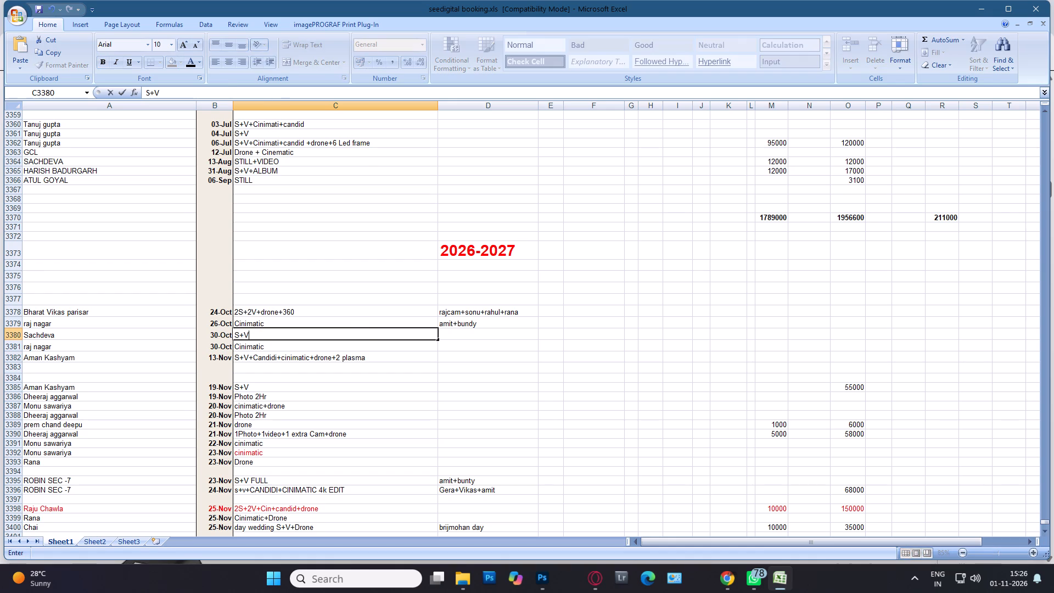
{"action": "left_click", "coordinate": [469, 337]}
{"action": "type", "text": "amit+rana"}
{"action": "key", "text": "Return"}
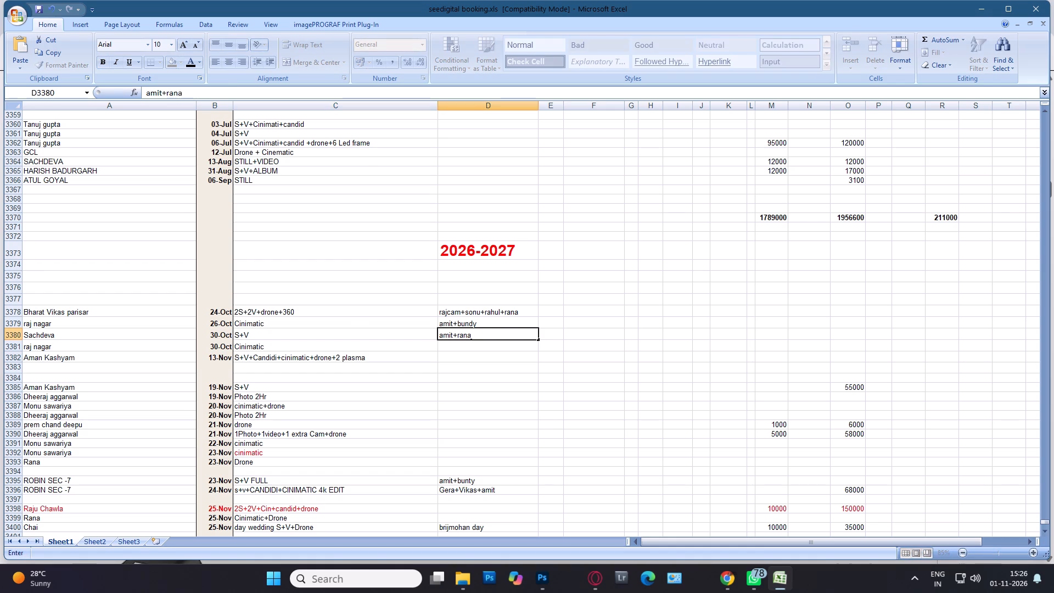
Enter the amount 12000 in both column O and column M of the 30-Oct Sachdeva booking.
{"action": "left_click", "coordinate": [12, 337]}
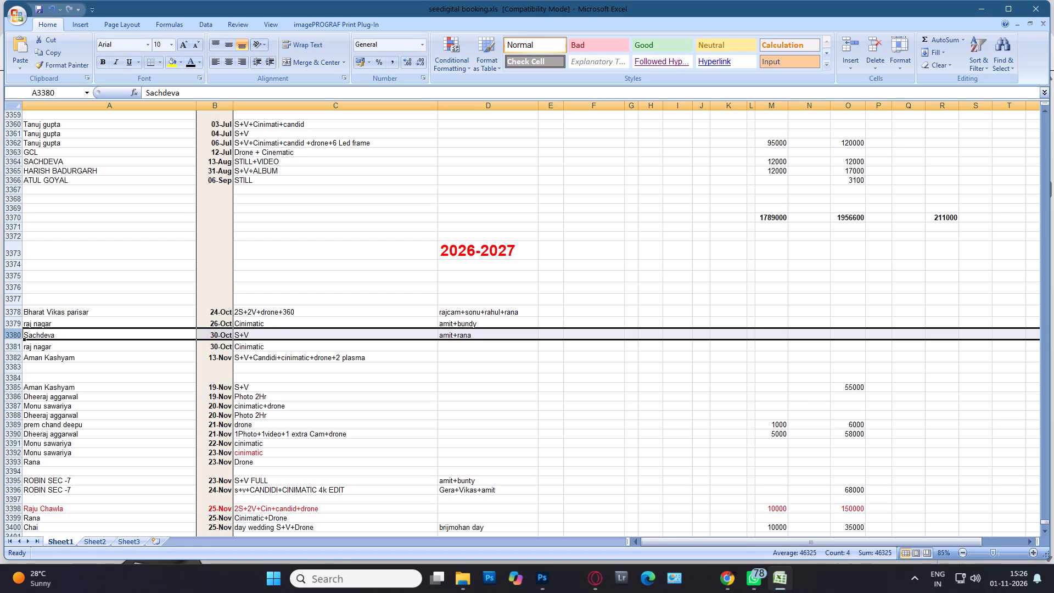
{"action": "left_click", "coordinate": [844, 338]}
{"action": "type", "text": "12000"}
{"action": "key", "text": "Return"}
{"action": "left_click", "coordinate": [806, 338]}
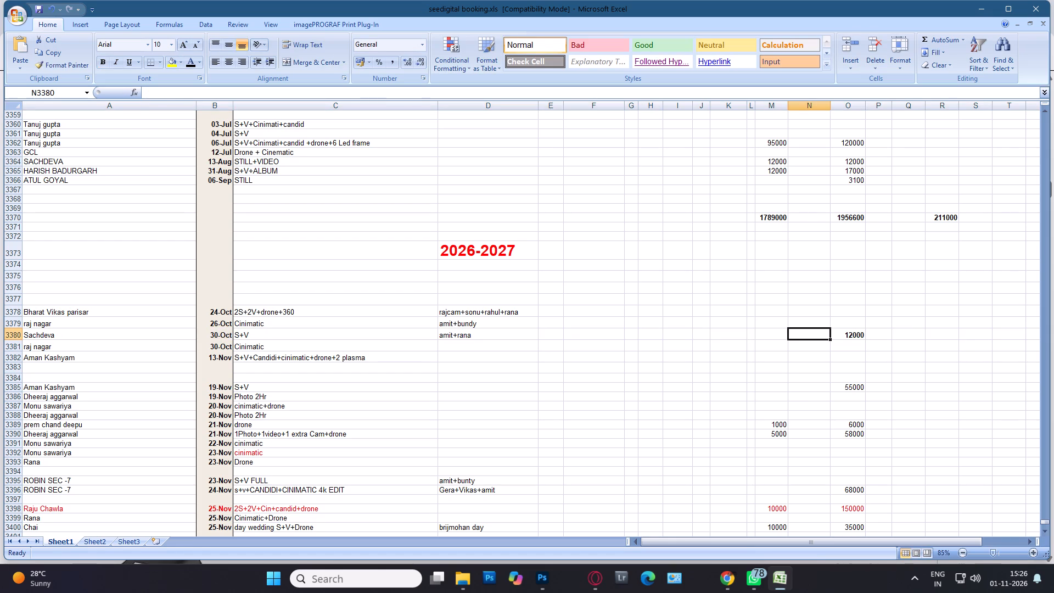
{"action": "left_click", "coordinate": [766, 338]}
{"action": "type", "text": "12000"}
{"action": "key", "text": "Return"}
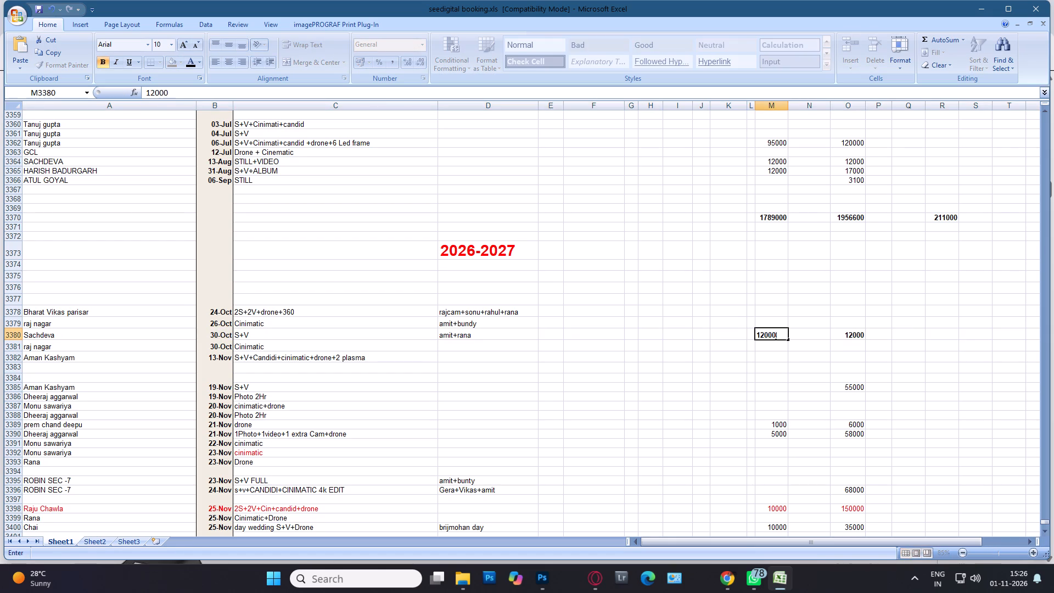
Remove the bold formatting from the amount cells M3376 to O3382.
{"action": "left_click_drag", "start_coordinate": [770, 284], "coordinate": [826, 344]}
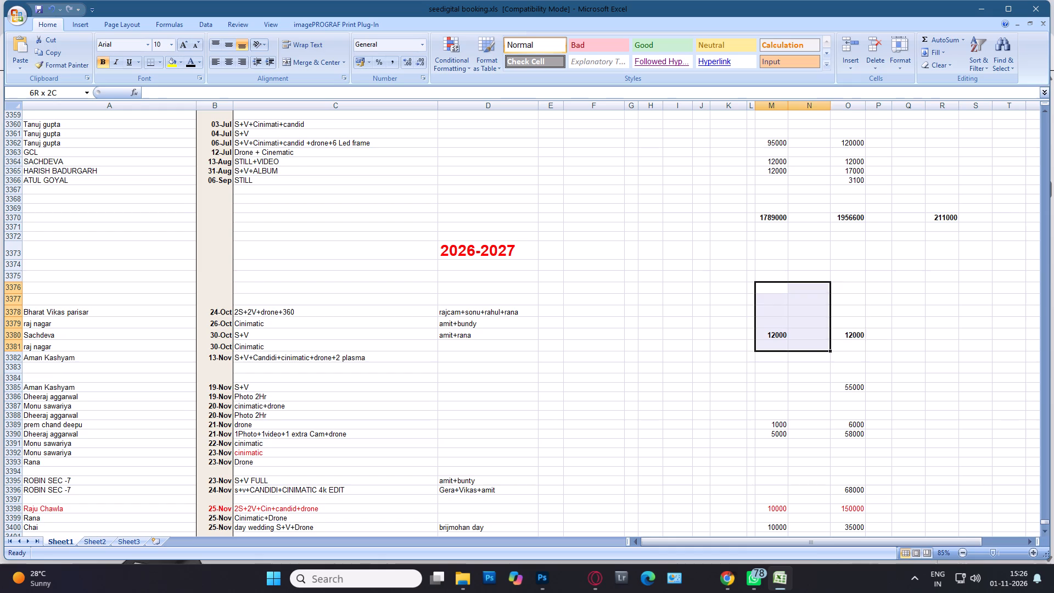
{"action": "left_click_drag", "start_coordinate": [826, 344], "coordinate": [850, 356]}
{"action": "key", "text": "ctrl+b"}
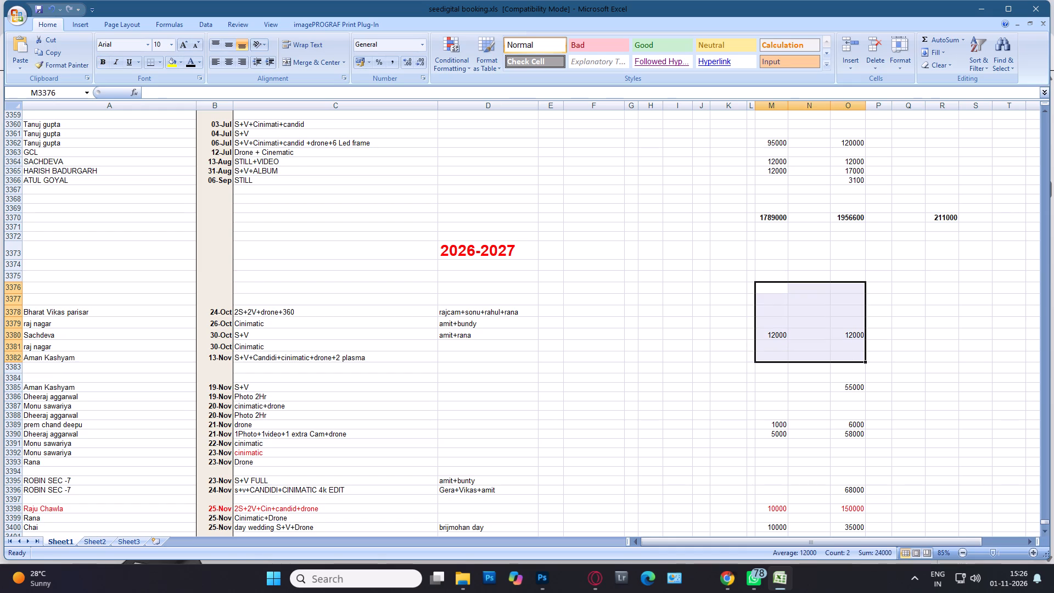
Save the bookings workbook in its existing .xls format.
{"action": "key", "text": "ctrl+s"}
{"action": "left_click", "coordinate": [575, 369]}
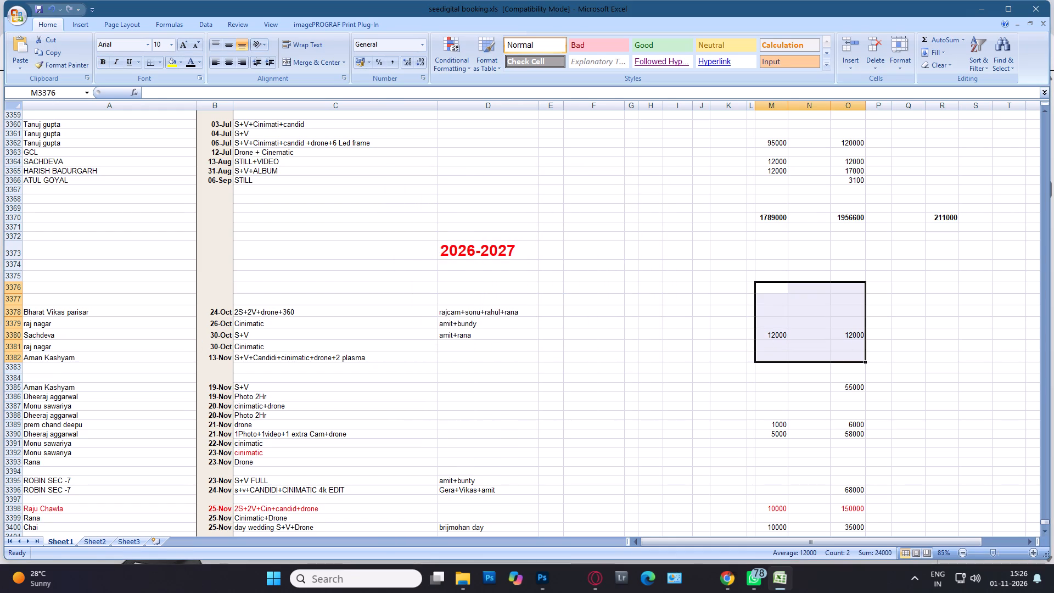
Enter the amount 28000 in column O of the 24-Oct Bharat Vikas parisar booking.
{"action": "left_click", "coordinate": [15, 311]}
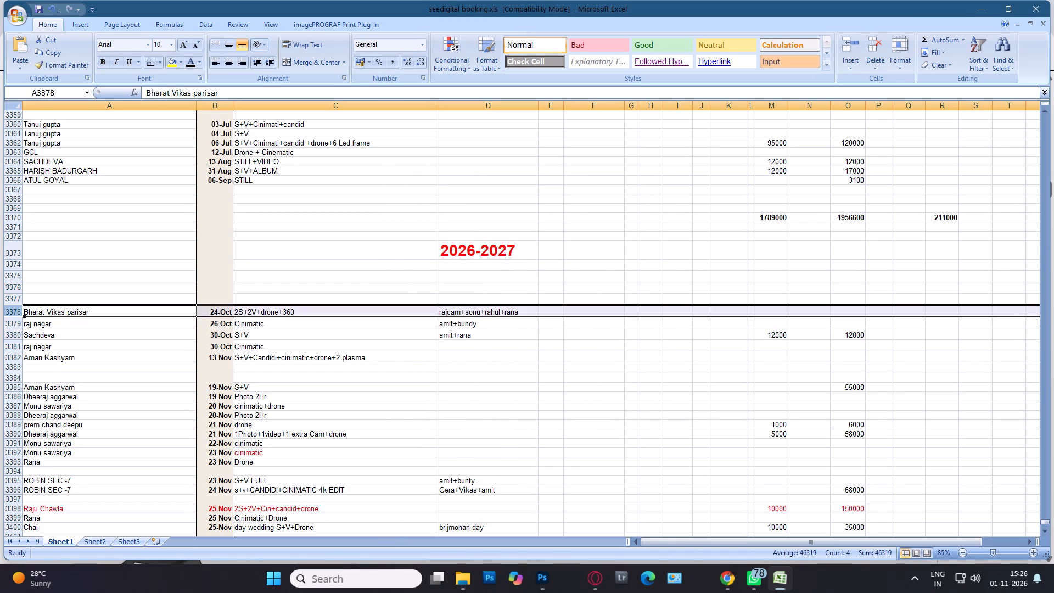
{"action": "left_click", "coordinate": [851, 313]}
{"action": "type", "text": "28000"}
{"action": "key", "text": "Return"}
{"action": "left_click", "coordinate": [855, 296]}
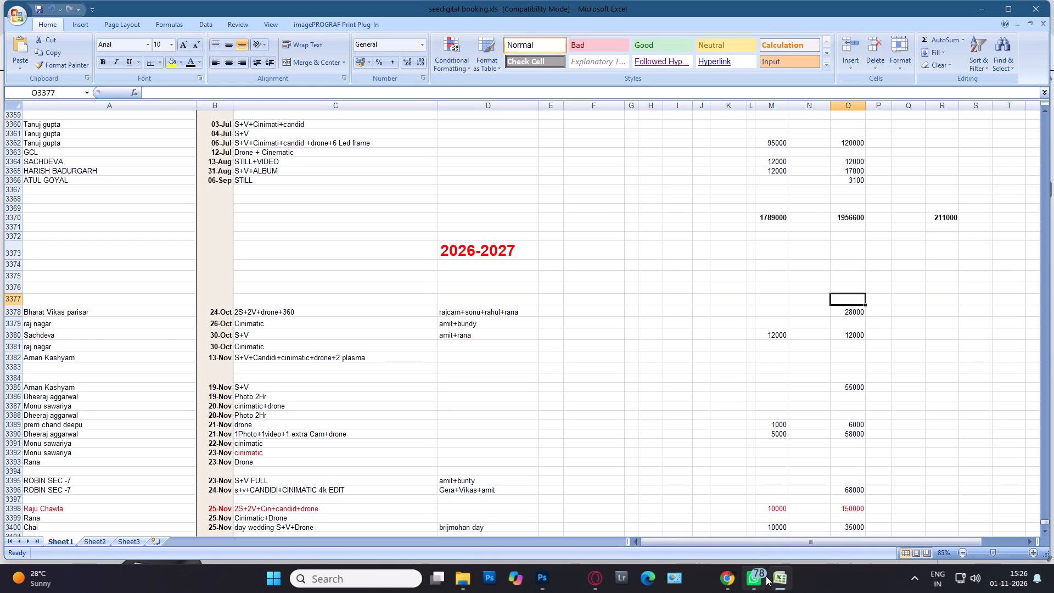
Check the 10 Oct job folders in File Explorer and add a Harish YMCA booking in row 3377 with date 18 oct and service Still.
{"action": "left_click", "coordinate": [466, 577]}
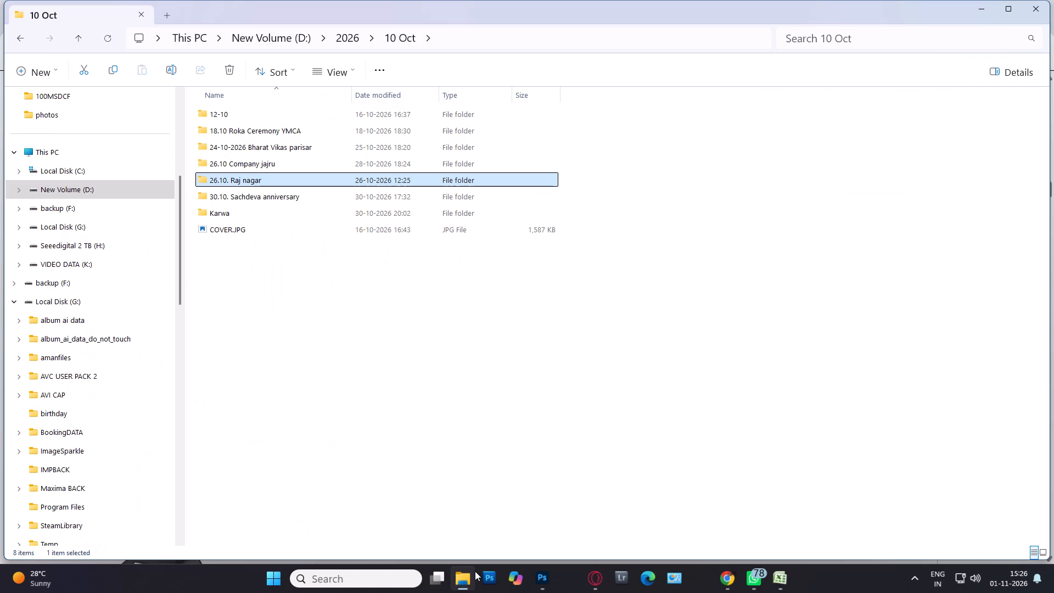
{"action": "left_click", "coordinate": [475, 571]}
{"action": "left_click", "coordinate": [475, 571]}
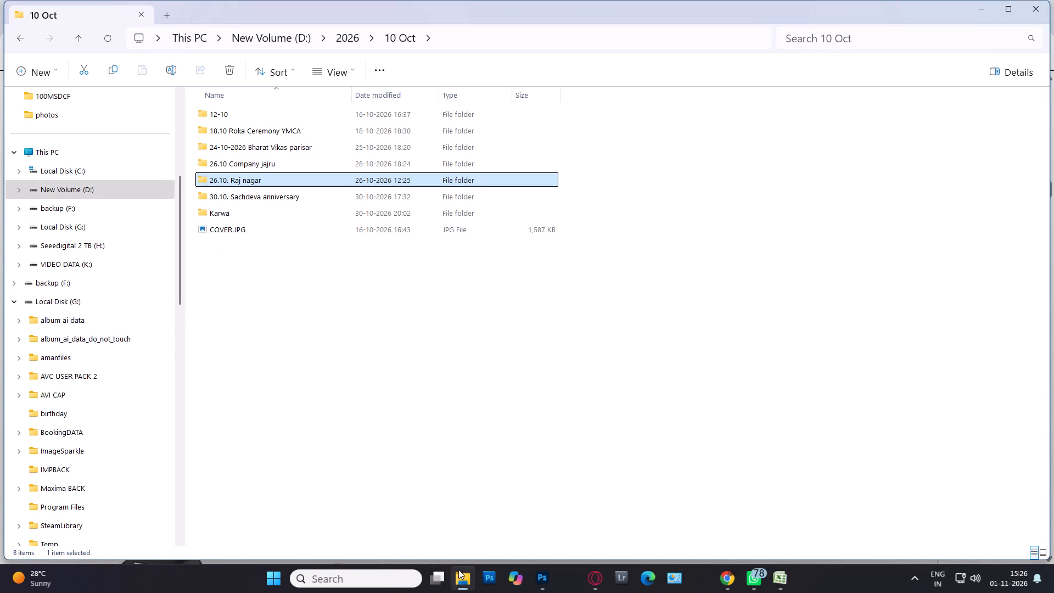
{"action": "left_click", "coordinate": [466, 578]}
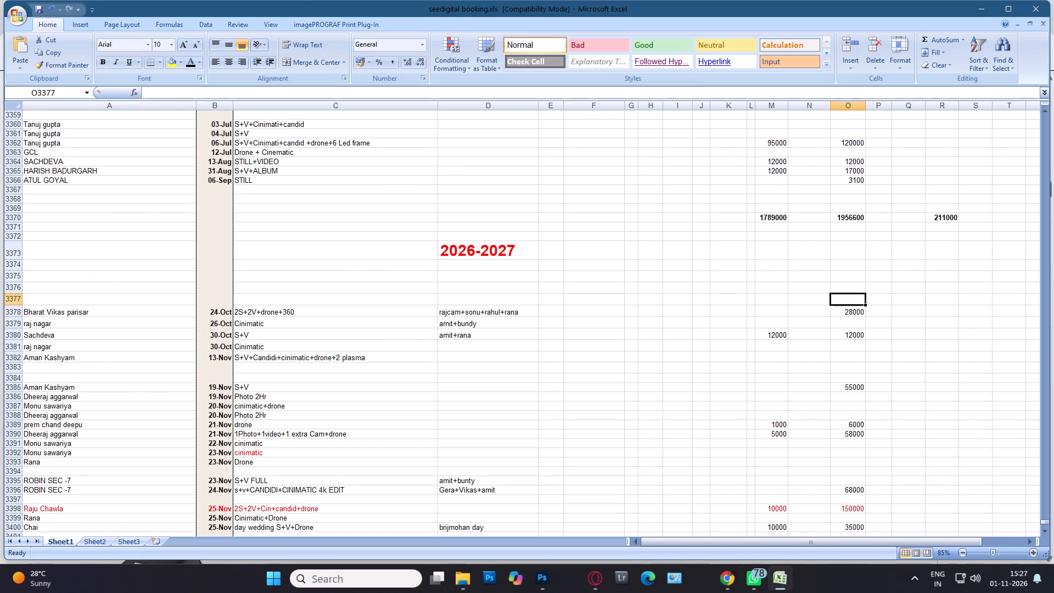
{"action": "double_click", "coordinate": [62, 300]}
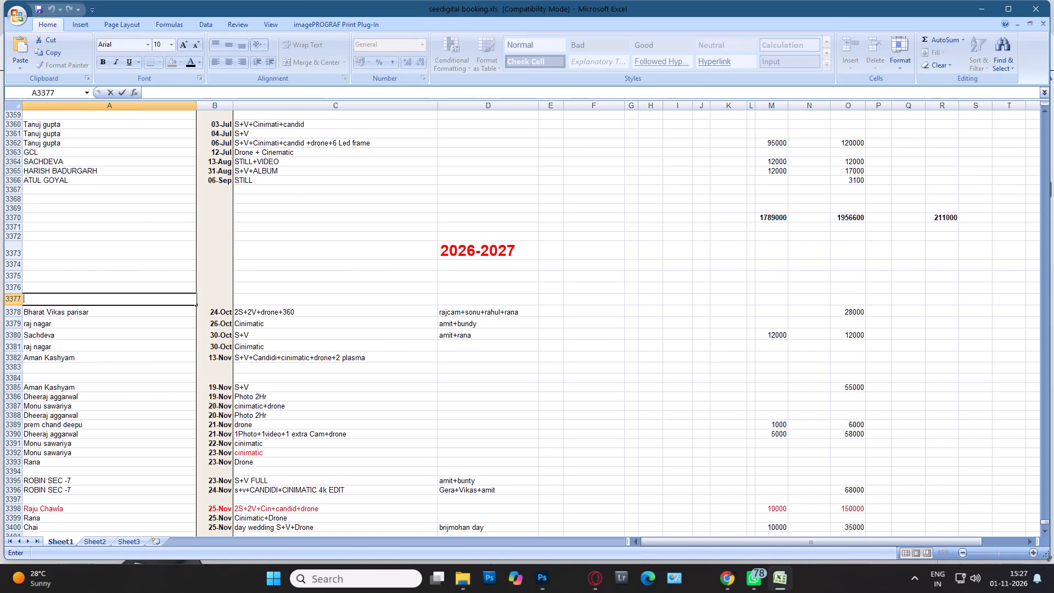
{"action": "type", "text": "Harish"}
{"action": "key", "text": "space"}
{"action": "key", "text": "shift+y"}
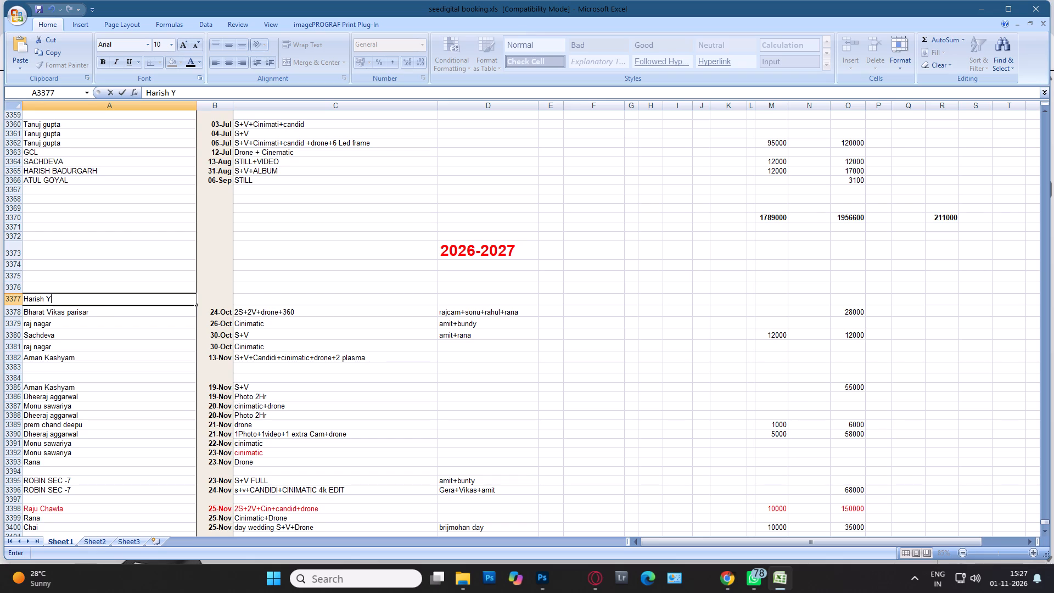
{"action": "type", "text": "MCA"}
{"action": "key", "text": "Return"}
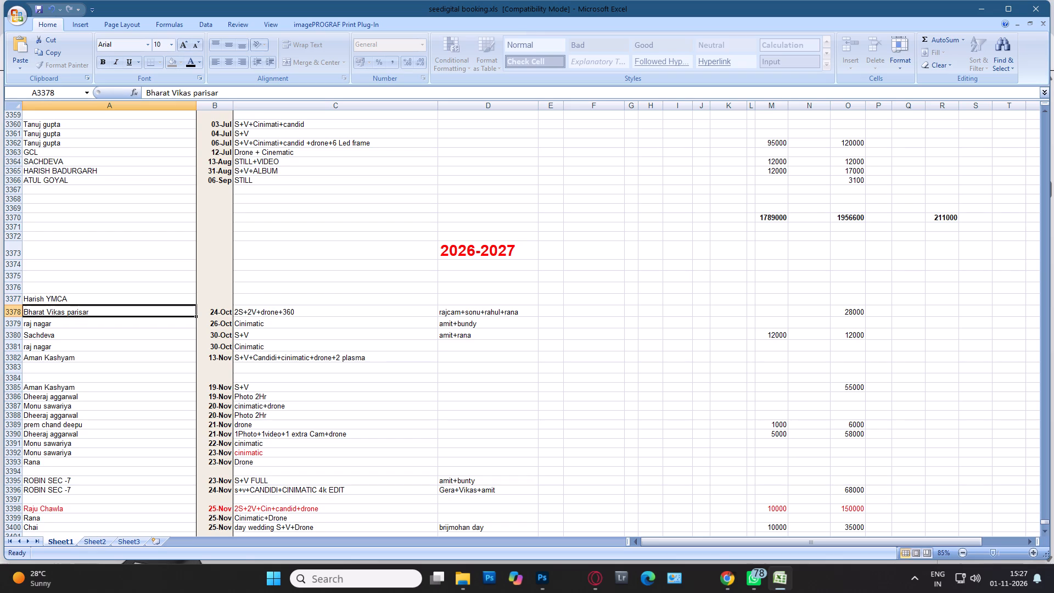
{"action": "left_click", "coordinate": [219, 304]}
{"action": "type", "text": "18 oct"}
{"action": "key", "text": "Return"}
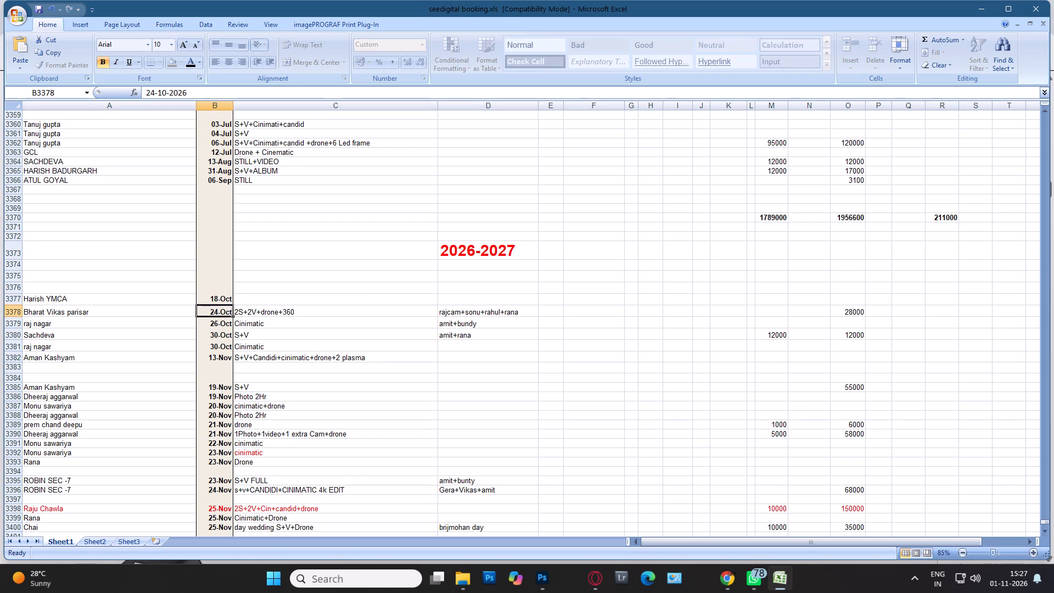
{"action": "left_click", "coordinate": [291, 298]}
{"action": "type", "text": "Still"}
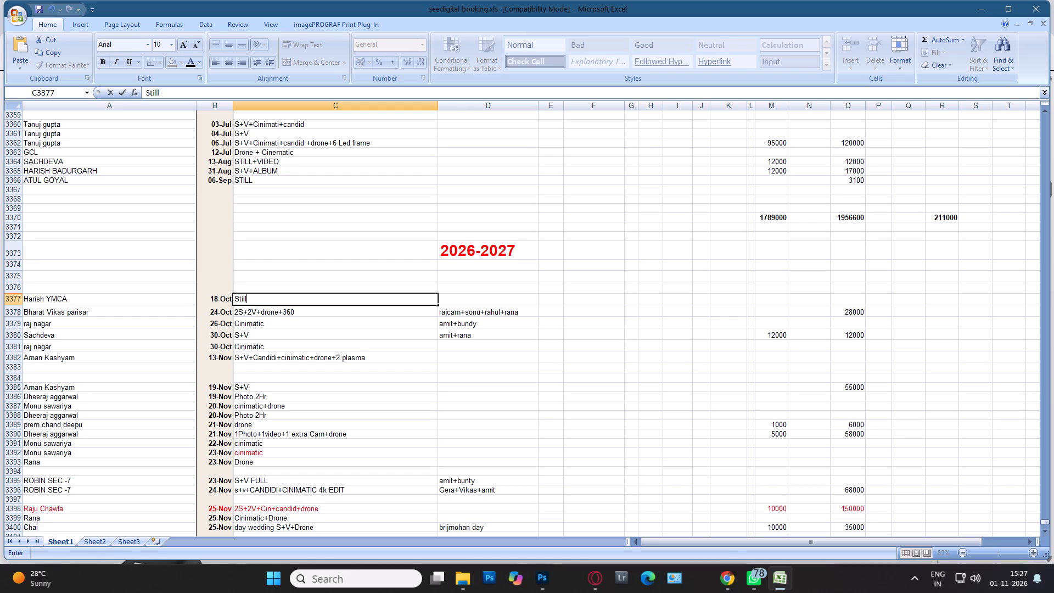
Enter the amount 4000 in both column O and column M of the 18-Oct Harish YMCA booking.
{"action": "left_click", "coordinate": [853, 288]}
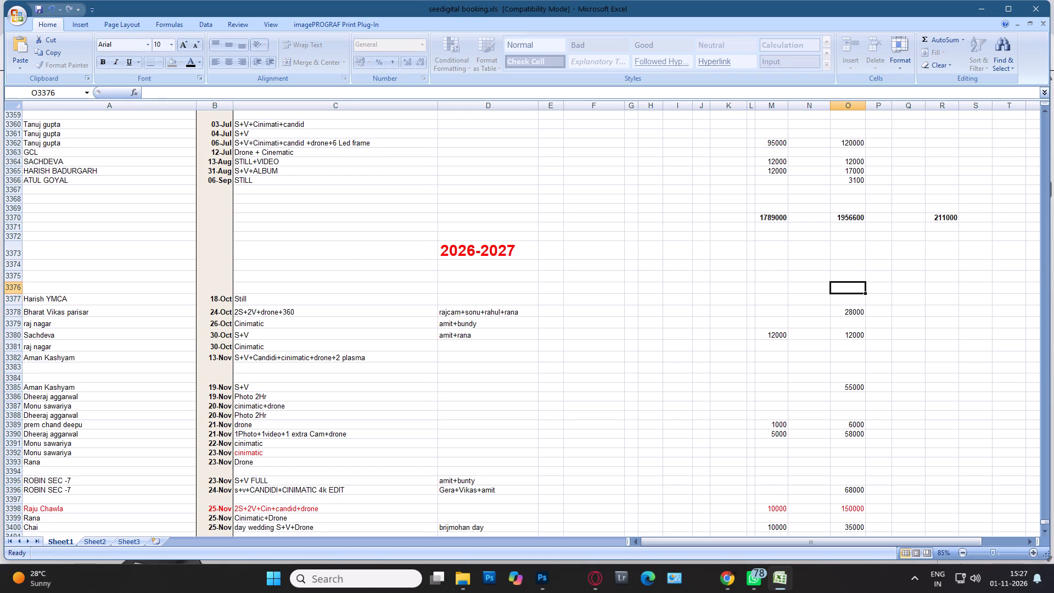
{"action": "left_click", "coordinate": [12, 298]}
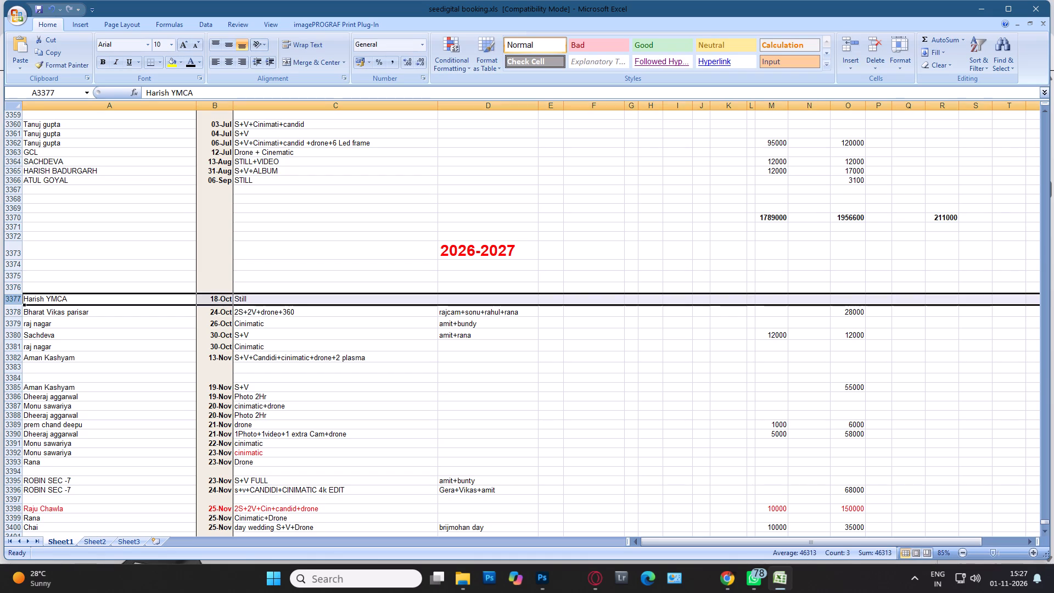
{"action": "left_click", "coordinate": [844, 296]}
{"action": "type", "text": "4000"}
{"action": "key", "text": "Return"}
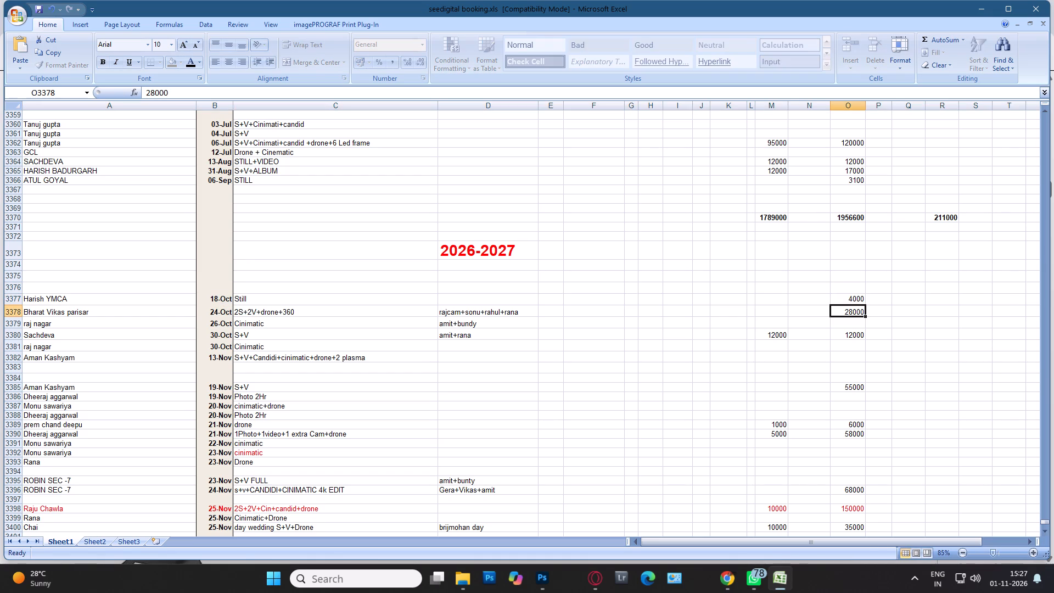
{"action": "left_click", "coordinate": [770, 301]}
{"action": "type", "text": "4000"}
{"action": "key", "text": "Return"}
Switch from the bookings workbook to WhatsApp.
{"action": "left_click", "coordinate": [783, 584]}
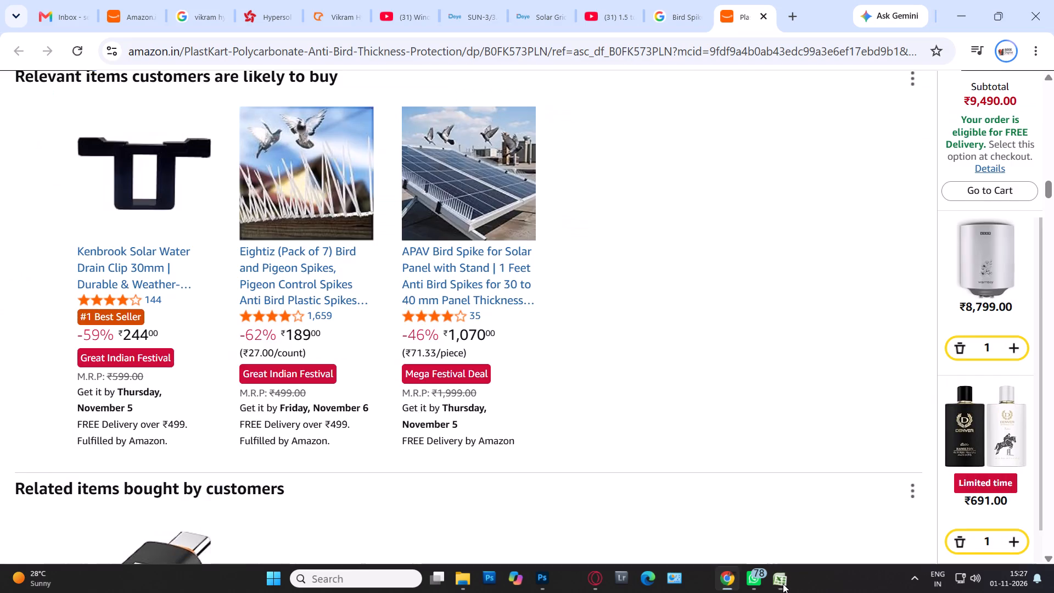
{"action": "left_click", "coordinate": [783, 584]}
{"action": "left_click", "coordinate": [765, 574]}
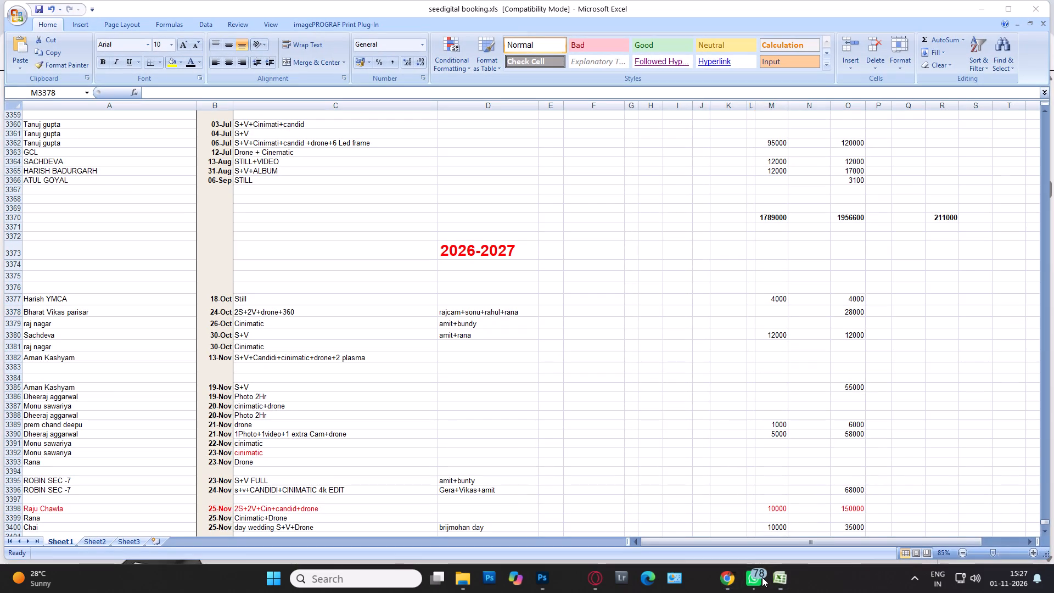
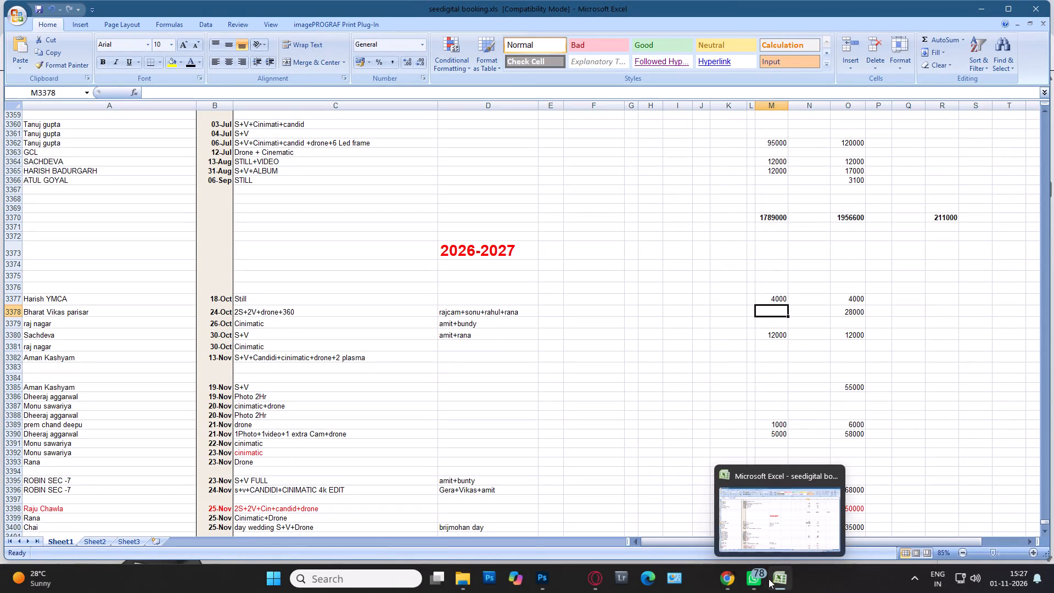
{"action": "left_click", "coordinate": [464, 581]}
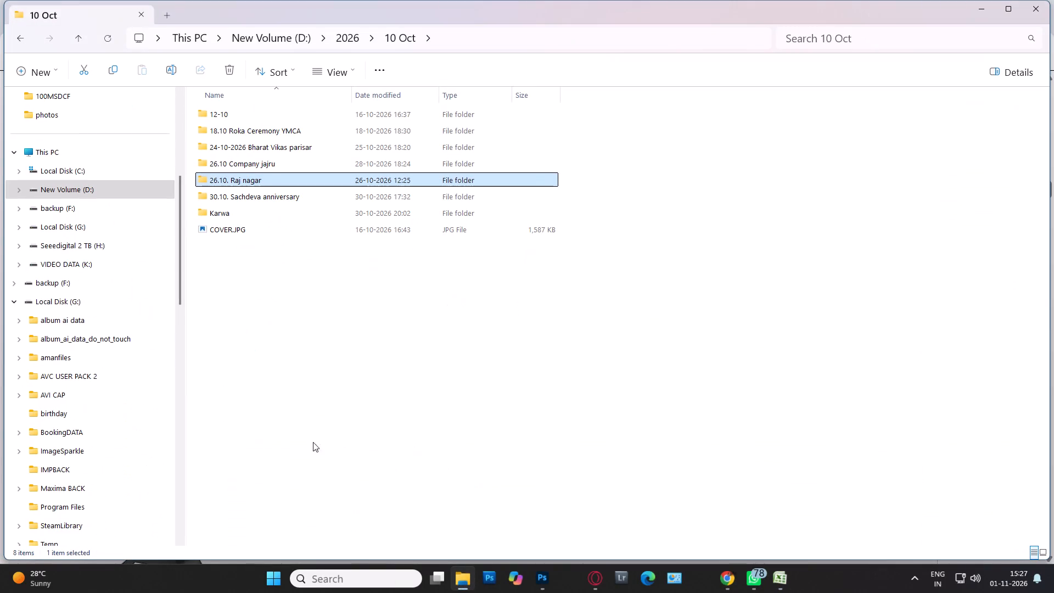
{"action": "double_click", "coordinate": [234, 114]}
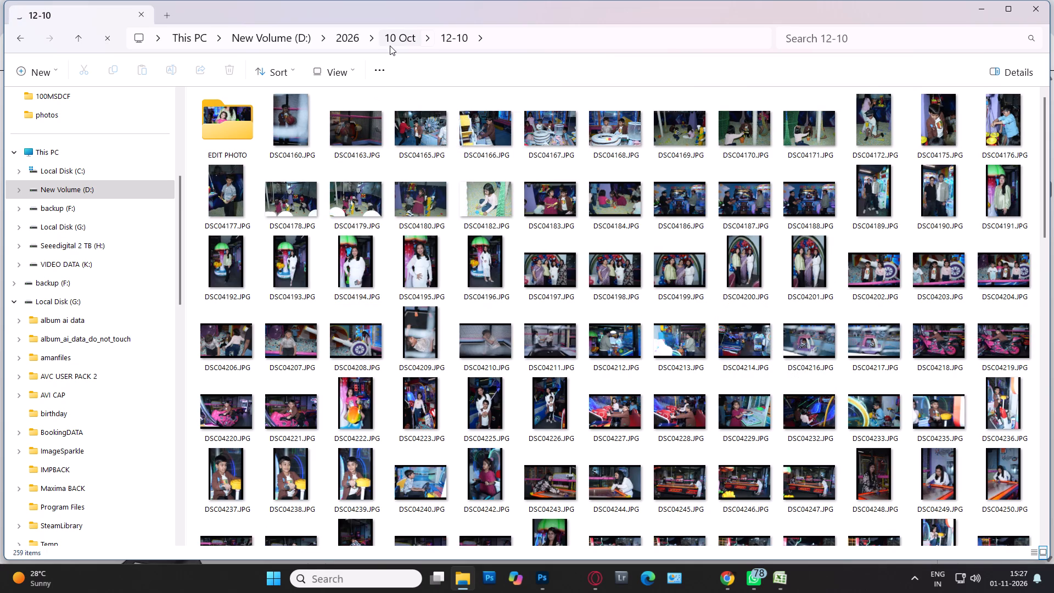
{"action": "left_click", "coordinate": [983, 3]}
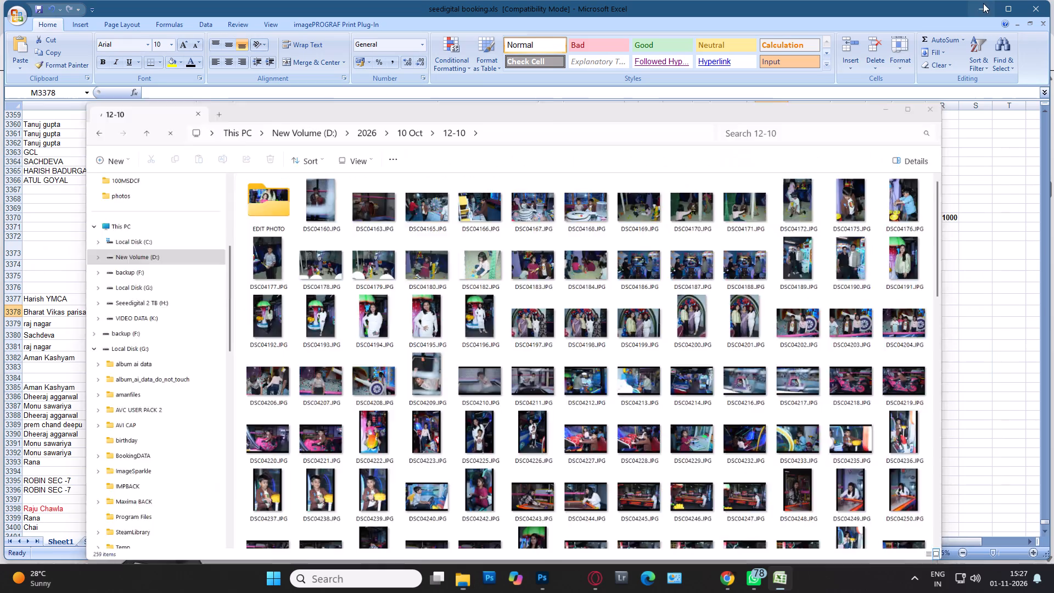
{"action": "left_click", "coordinate": [65, 284]}
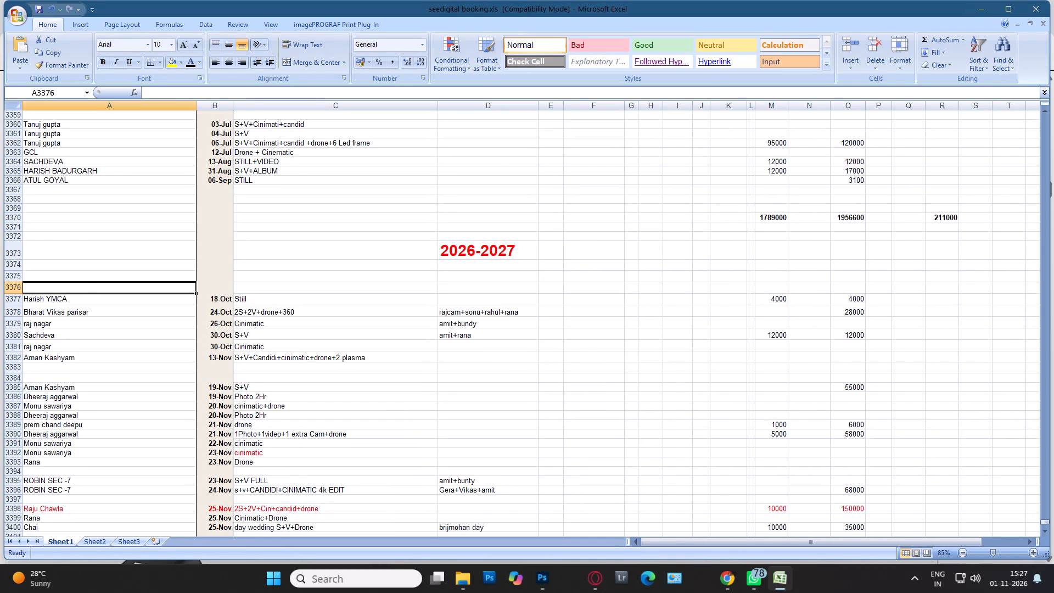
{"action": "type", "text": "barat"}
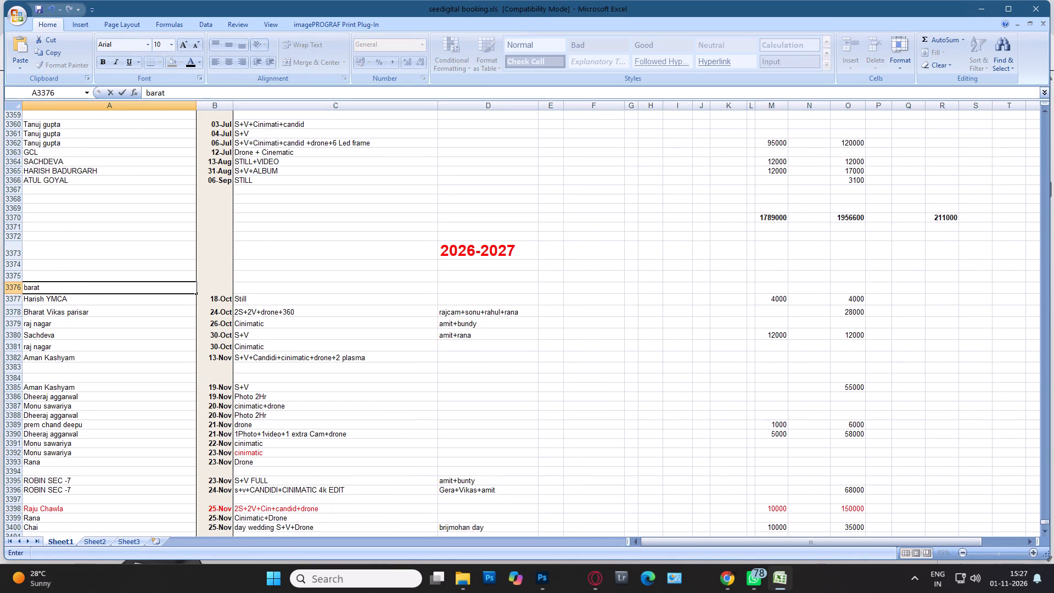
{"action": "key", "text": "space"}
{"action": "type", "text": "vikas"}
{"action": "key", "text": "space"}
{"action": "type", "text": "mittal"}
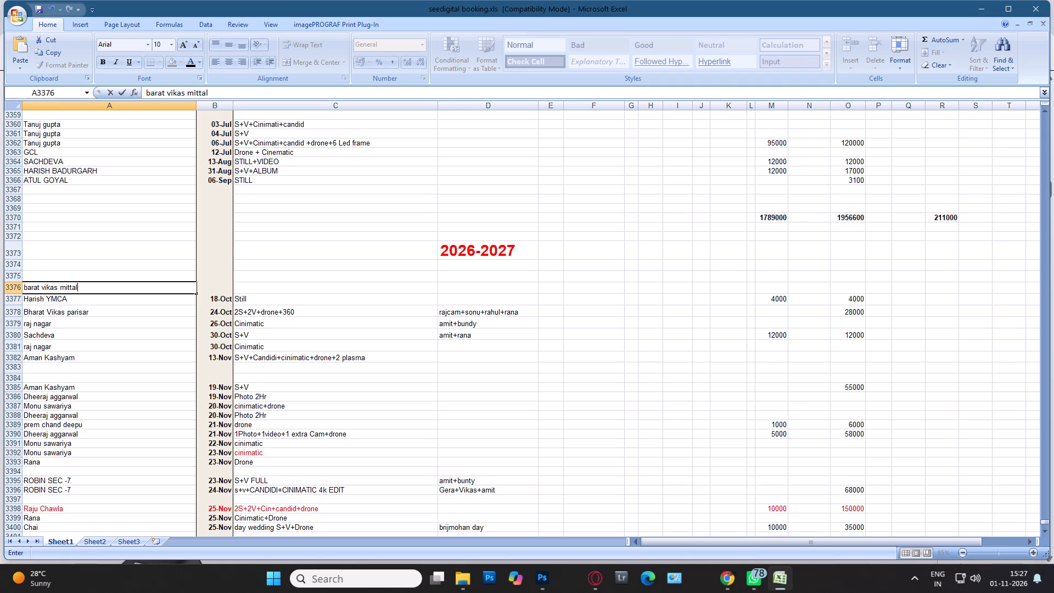
{"action": "left_click", "coordinate": [222, 286]}
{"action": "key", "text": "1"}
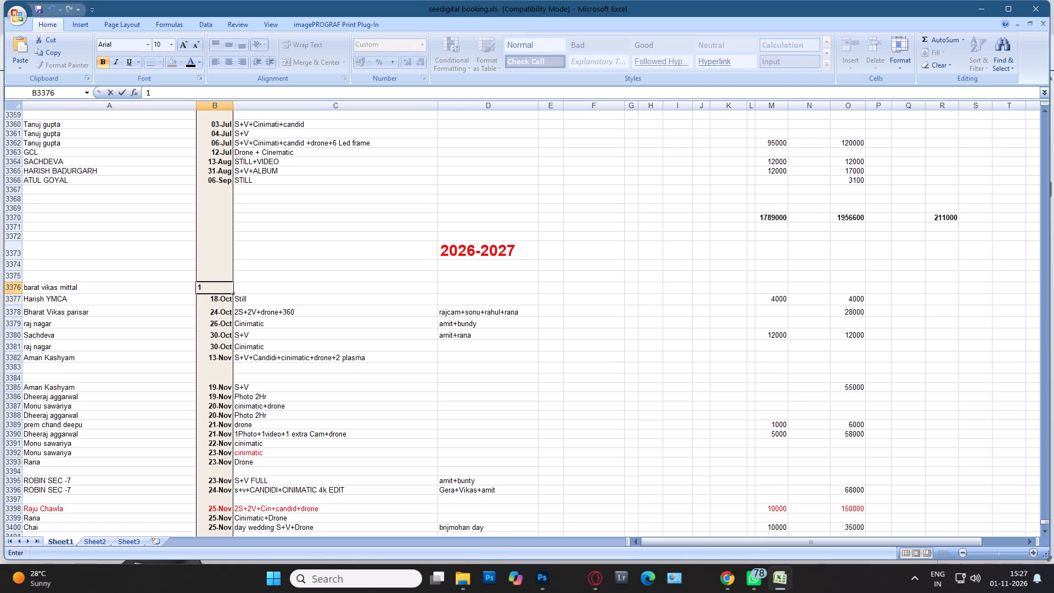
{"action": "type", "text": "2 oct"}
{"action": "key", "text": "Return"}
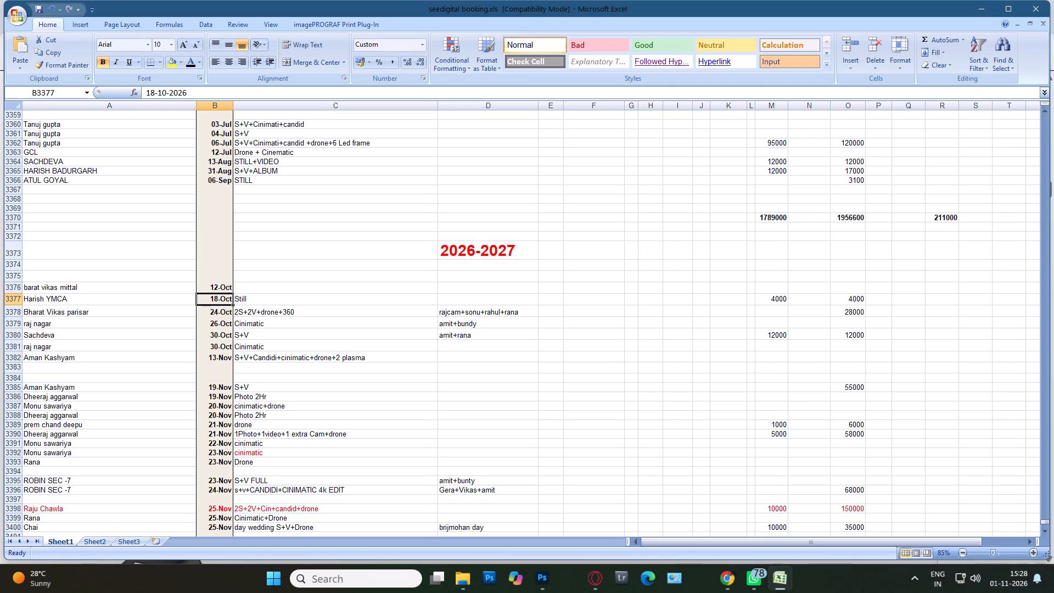
{"action": "left_click", "coordinate": [315, 292]}
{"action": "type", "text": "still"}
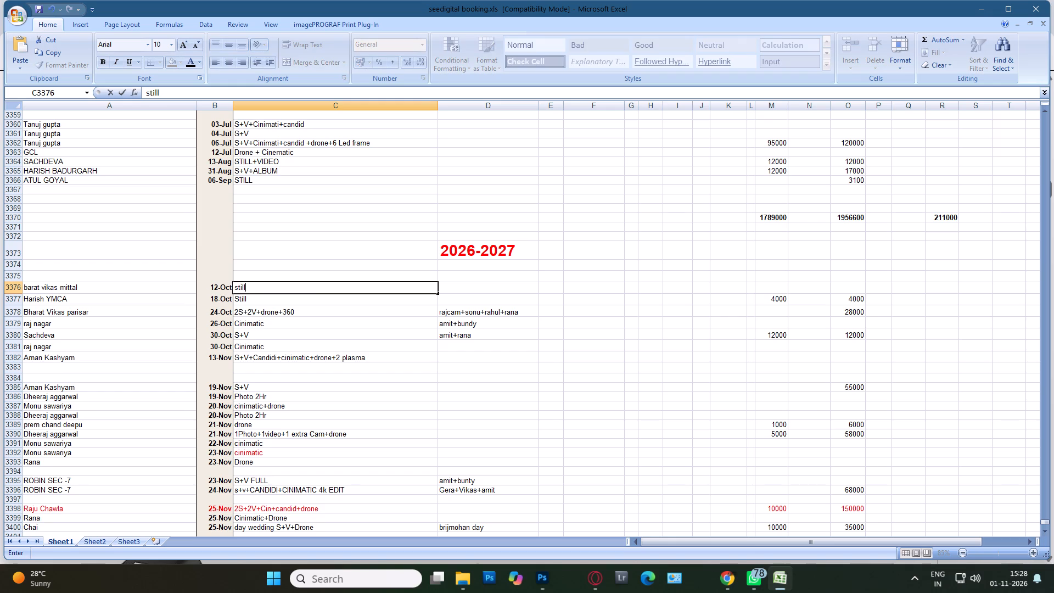
Enter the amount 4000 in both column O and column M of the 12-Oct booking and save the workbook.
{"action": "left_click", "coordinate": [854, 287]}
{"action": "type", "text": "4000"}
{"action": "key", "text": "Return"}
{"action": "left_click", "coordinate": [783, 287]}
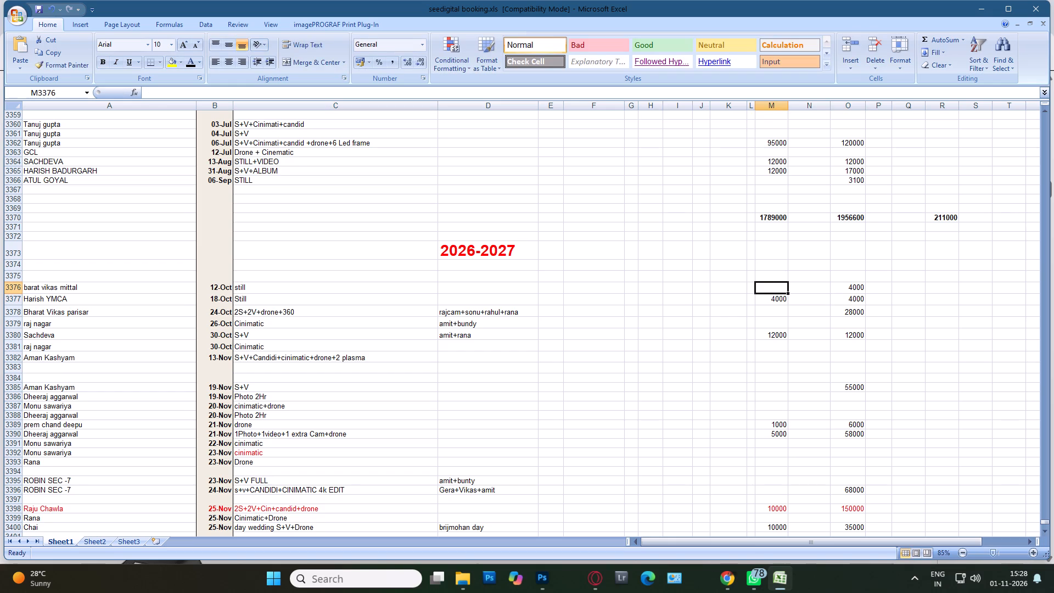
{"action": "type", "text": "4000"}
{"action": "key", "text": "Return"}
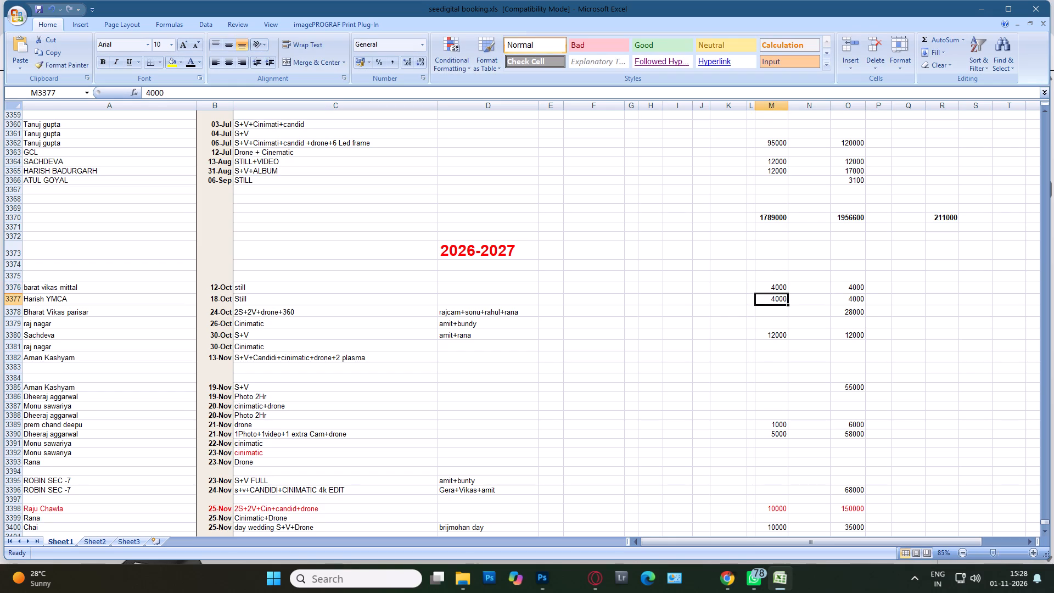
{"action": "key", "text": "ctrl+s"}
{"action": "left_click", "coordinate": [567, 366]}
{"action": "left_click", "coordinate": [283, 356]}
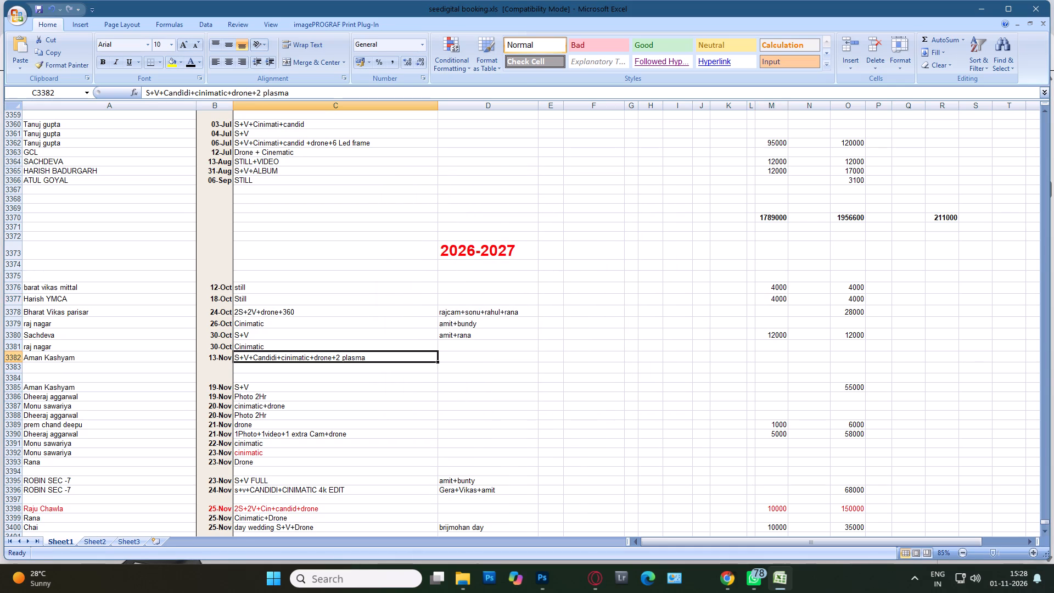
Check the 10 Oct job folders in File Explorer and insert a row above the 26-Oct raj nagar booking, dated 26 oct.
{"action": "left_click", "coordinate": [462, 578]}
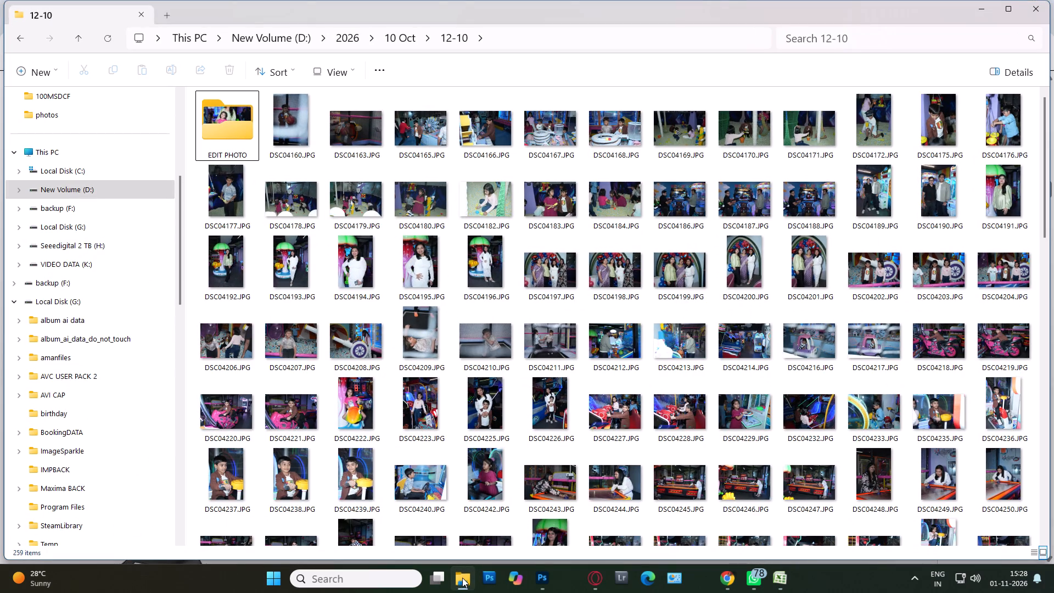
{"action": "left_click", "coordinate": [403, 39]}
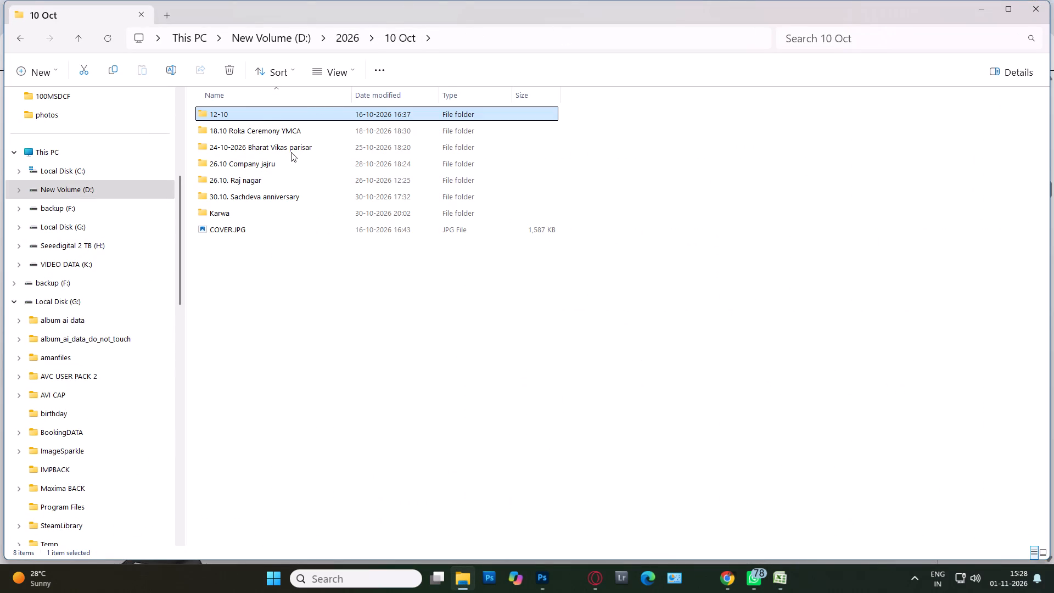
{"action": "left_click", "coordinate": [266, 167]}
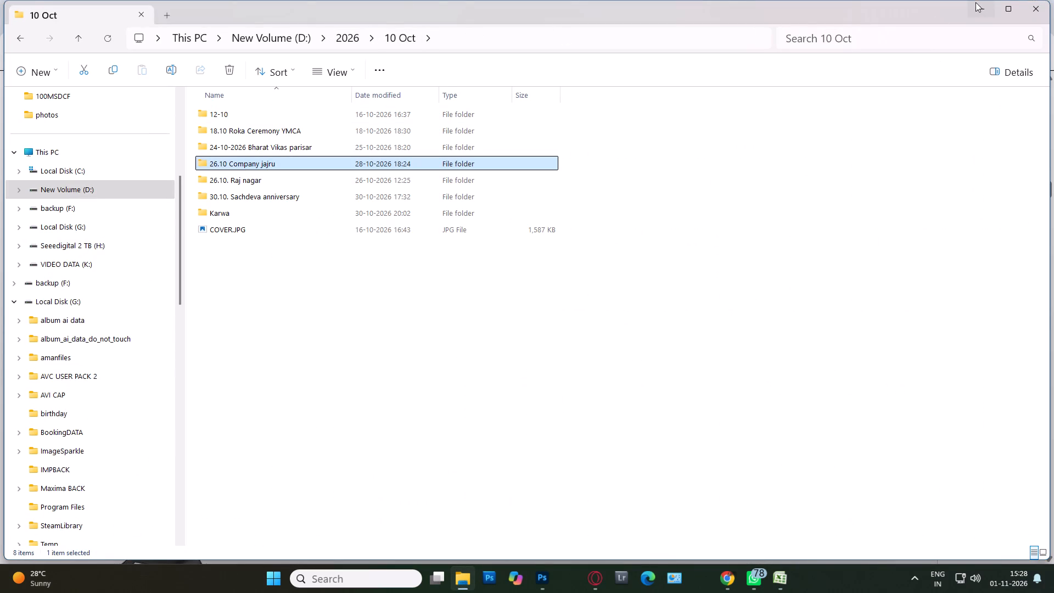
{"action": "left_click", "coordinate": [984, 9]}
{"action": "left_click", "coordinate": [218, 333]}
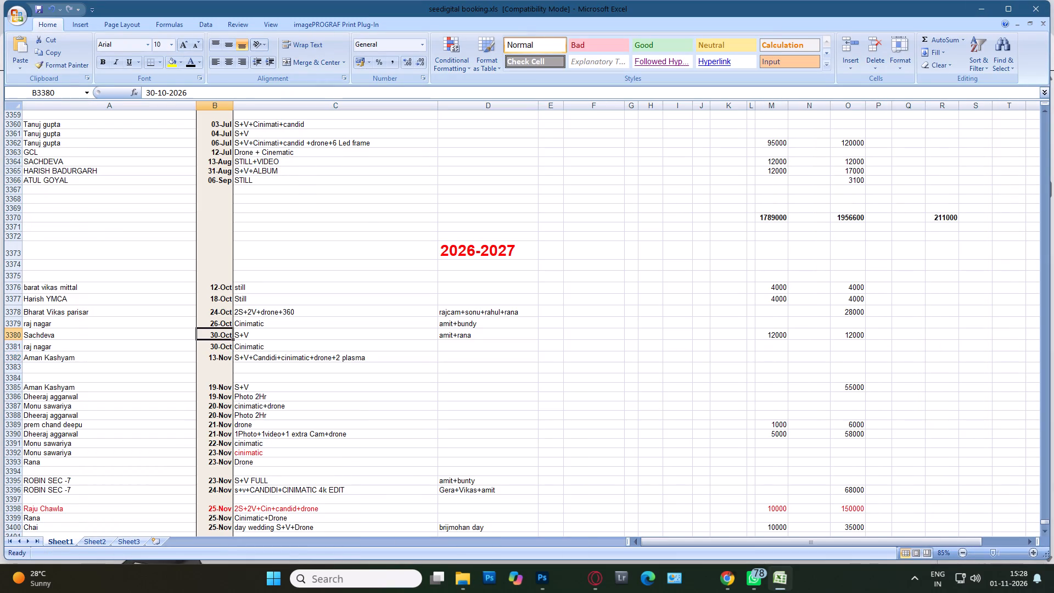
{"action": "right_click", "coordinate": [10, 323]}
{"action": "left_click", "coordinate": [51, 379]}
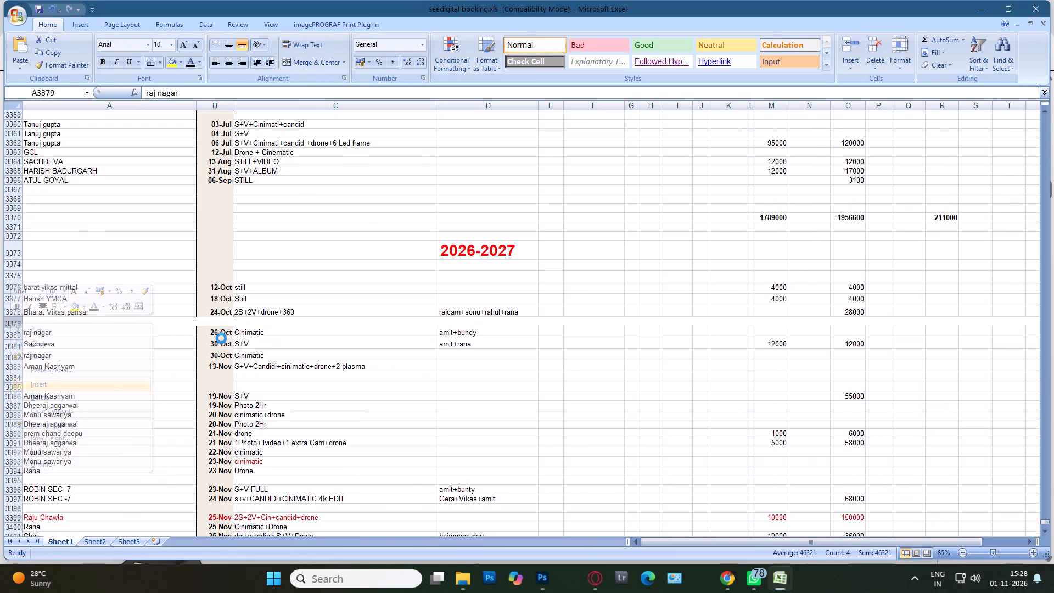
{"action": "double_click", "coordinate": [225, 325]}
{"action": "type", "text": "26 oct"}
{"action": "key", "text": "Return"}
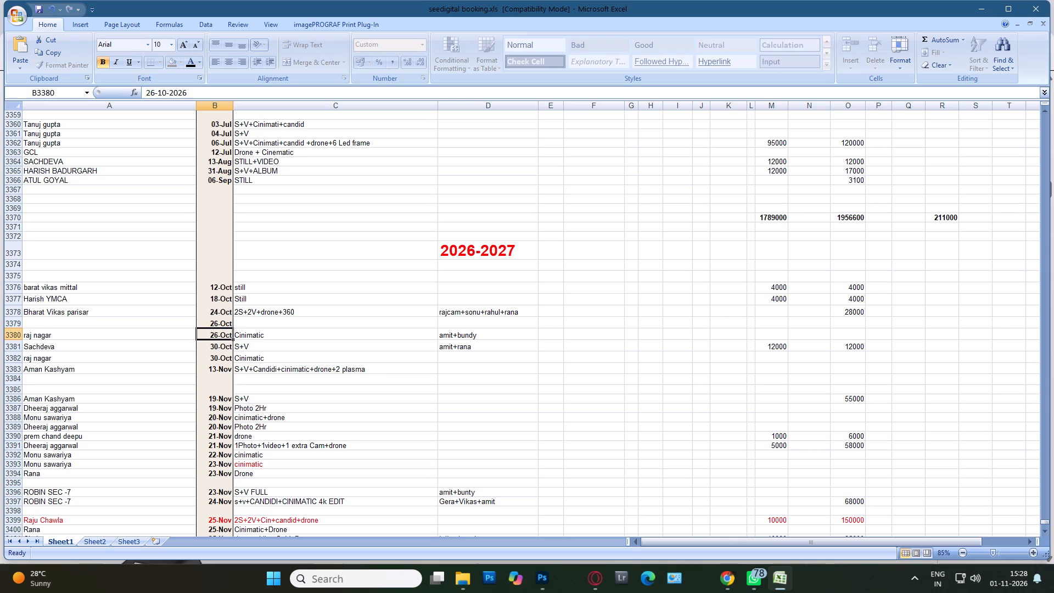
Fill in the new 26-Oct row 3379 with client Jajru cam, service still, crew amit and amount 2500 in column O.
{"action": "left_click", "coordinate": [107, 326]}
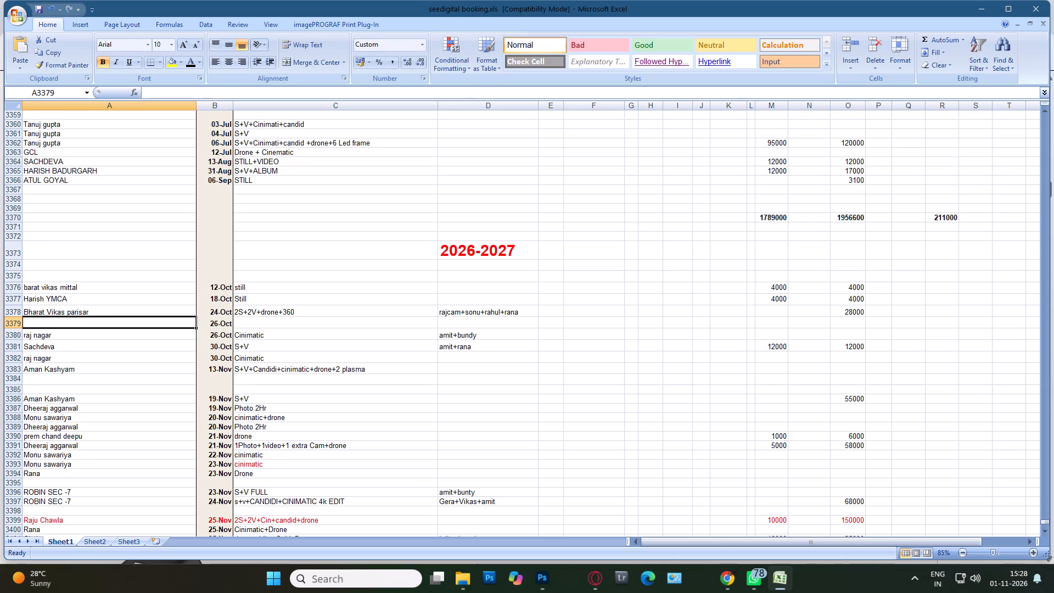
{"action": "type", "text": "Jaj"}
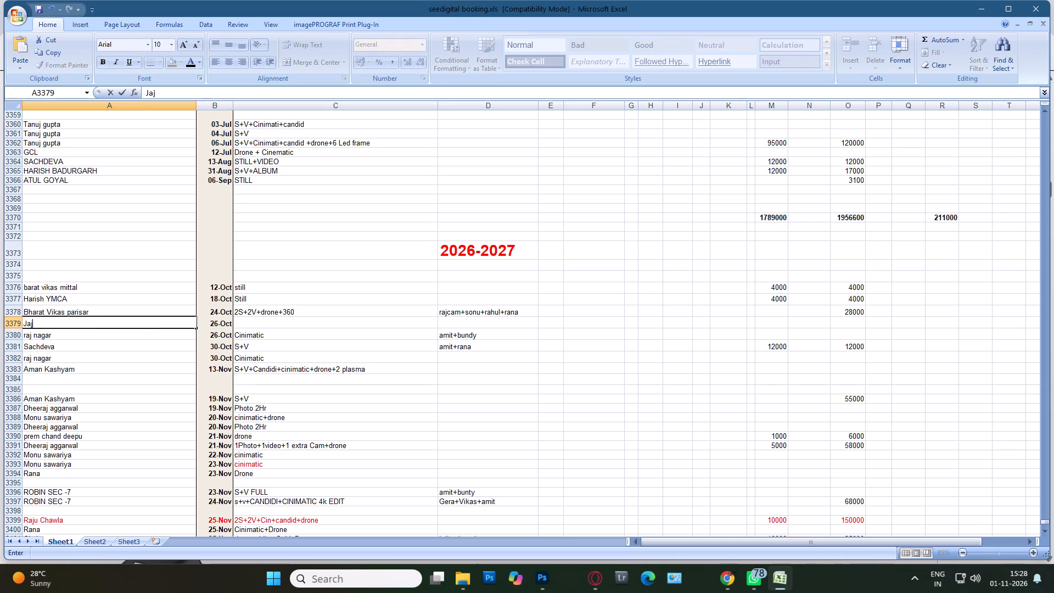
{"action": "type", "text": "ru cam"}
{"action": "left_click", "coordinate": [248, 324]}
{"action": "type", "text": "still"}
{"action": "left_click", "coordinate": [504, 324]}
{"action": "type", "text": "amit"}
{"action": "left_click", "coordinate": [860, 322]}
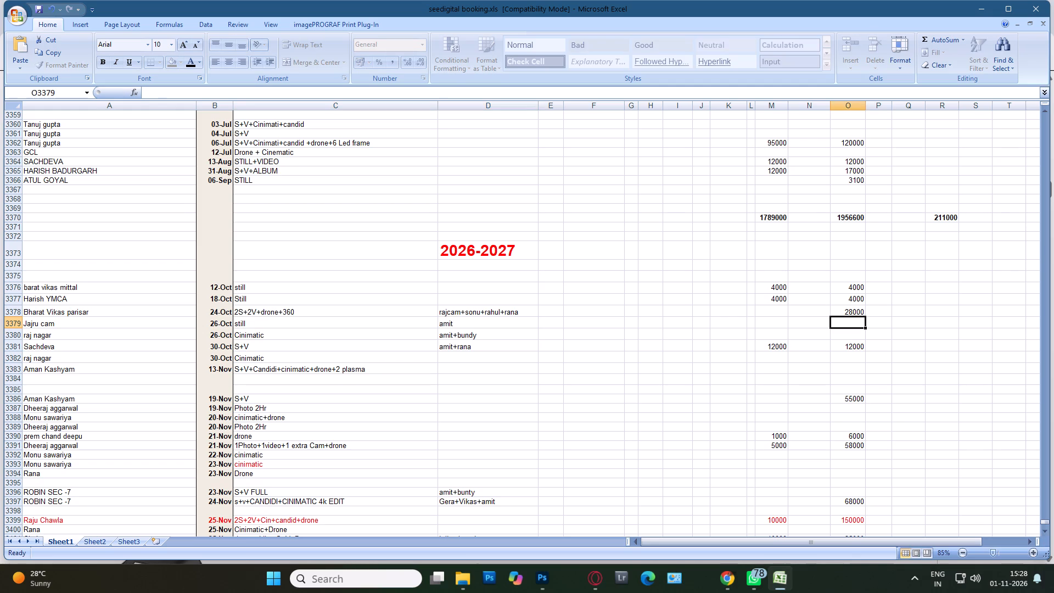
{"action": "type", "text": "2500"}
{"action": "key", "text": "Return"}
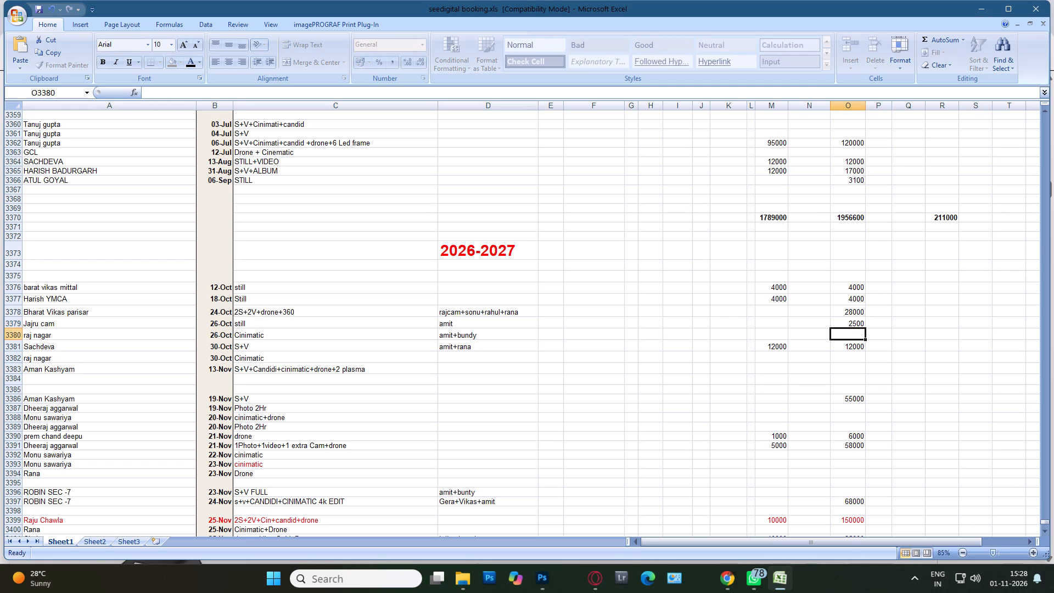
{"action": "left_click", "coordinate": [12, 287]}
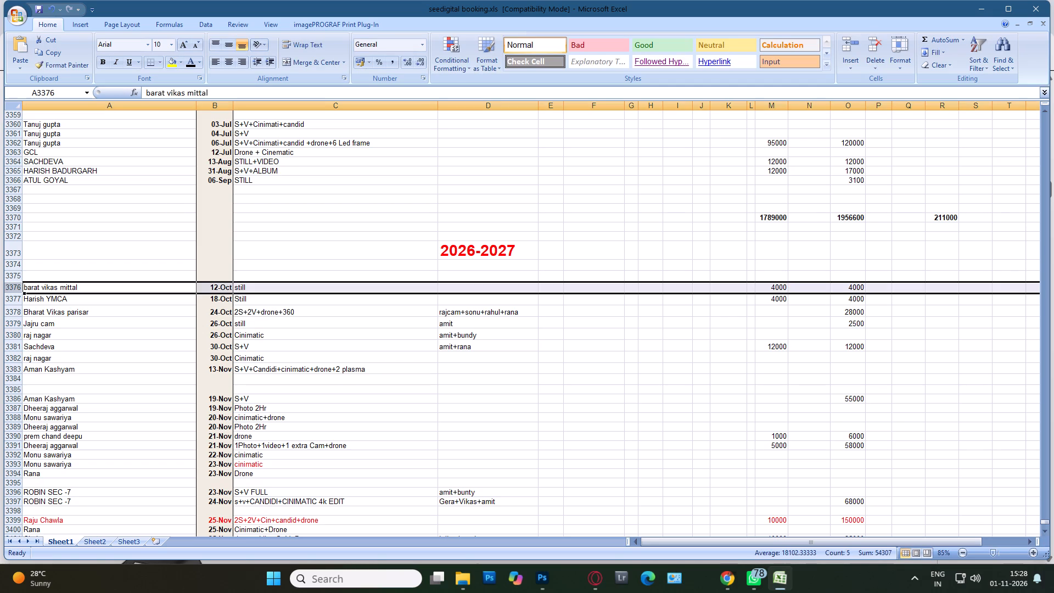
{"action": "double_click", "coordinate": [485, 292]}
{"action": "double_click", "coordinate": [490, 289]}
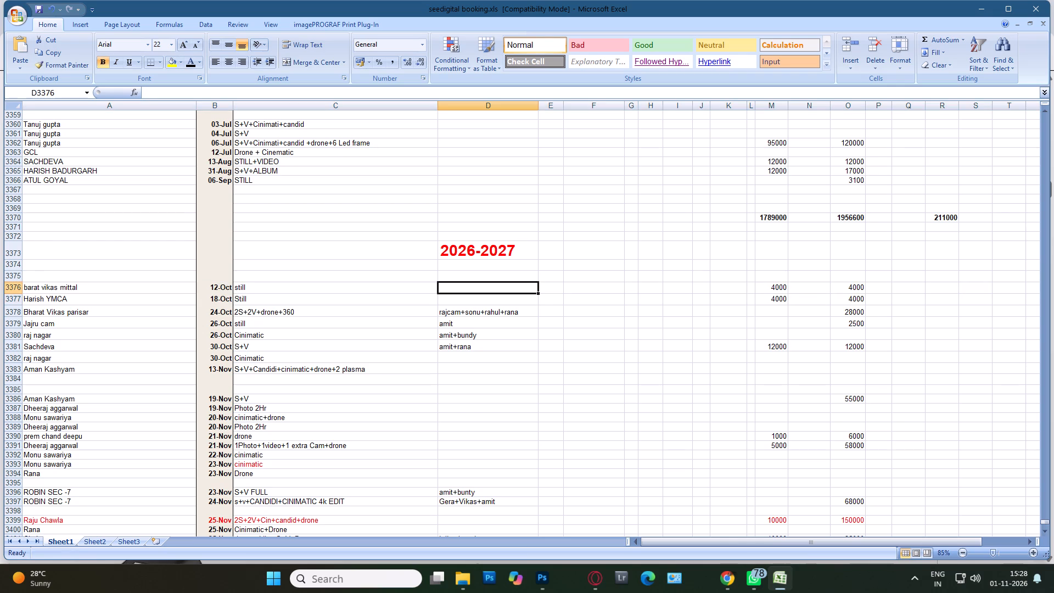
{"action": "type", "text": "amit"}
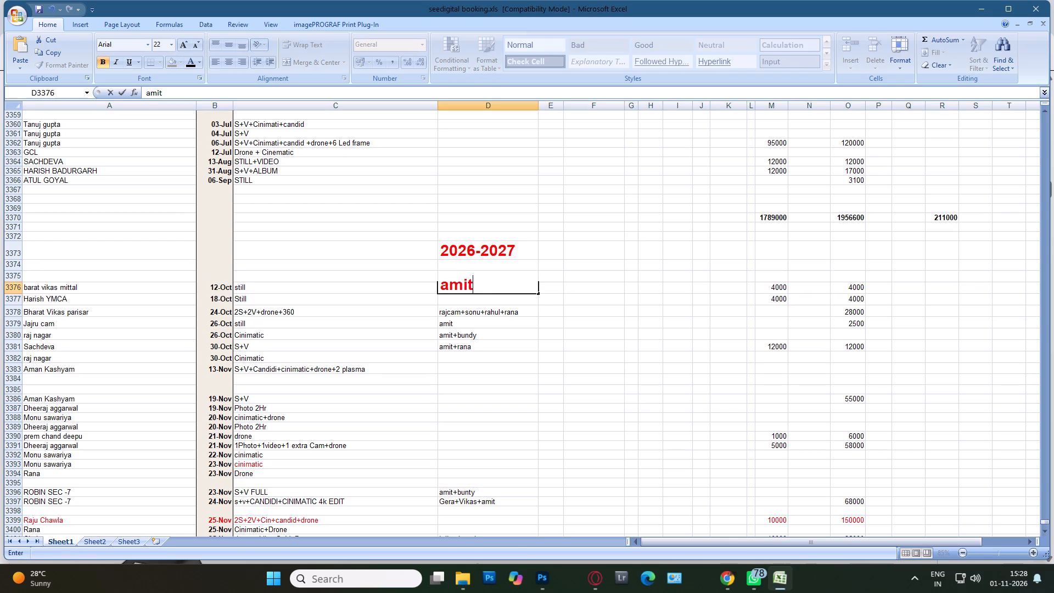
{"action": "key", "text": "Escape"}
Format the empty crew cells D3376 and D3377 with font size 11, the preset font colour and no bold.
{"action": "left_click_drag", "start_coordinate": [490, 289], "coordinate": [490, 303]}
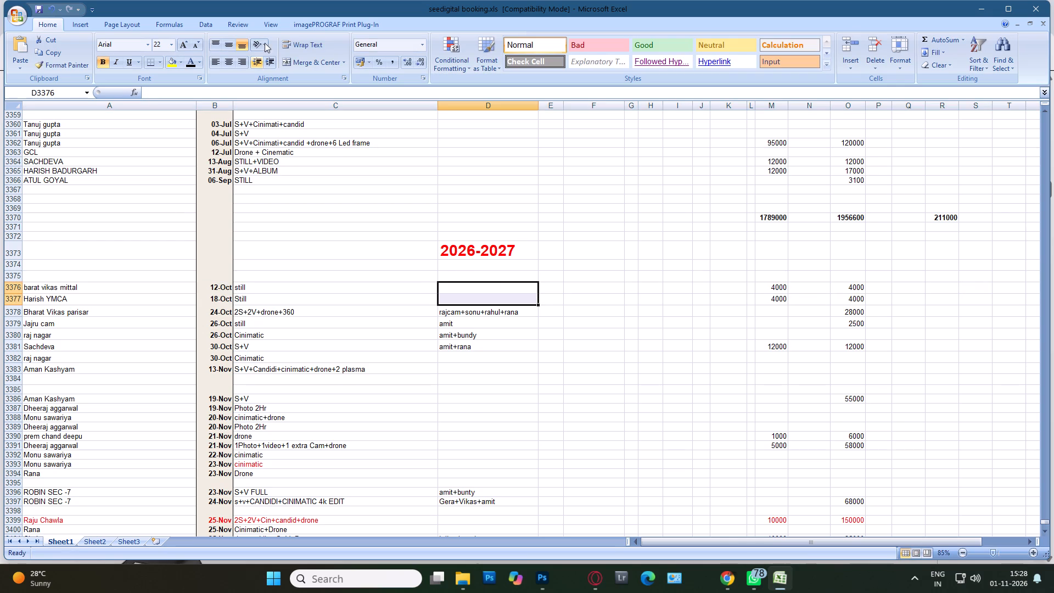
{"action": "left_click", "coordinate": [172, 40]}
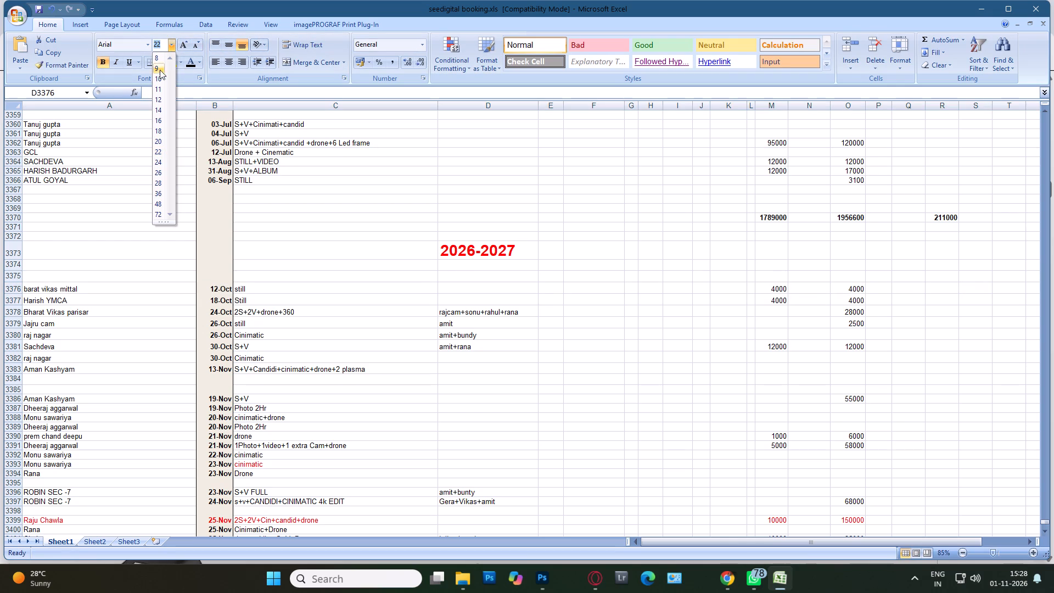
{"action": "left_click", "coordinate": [160, 86]}
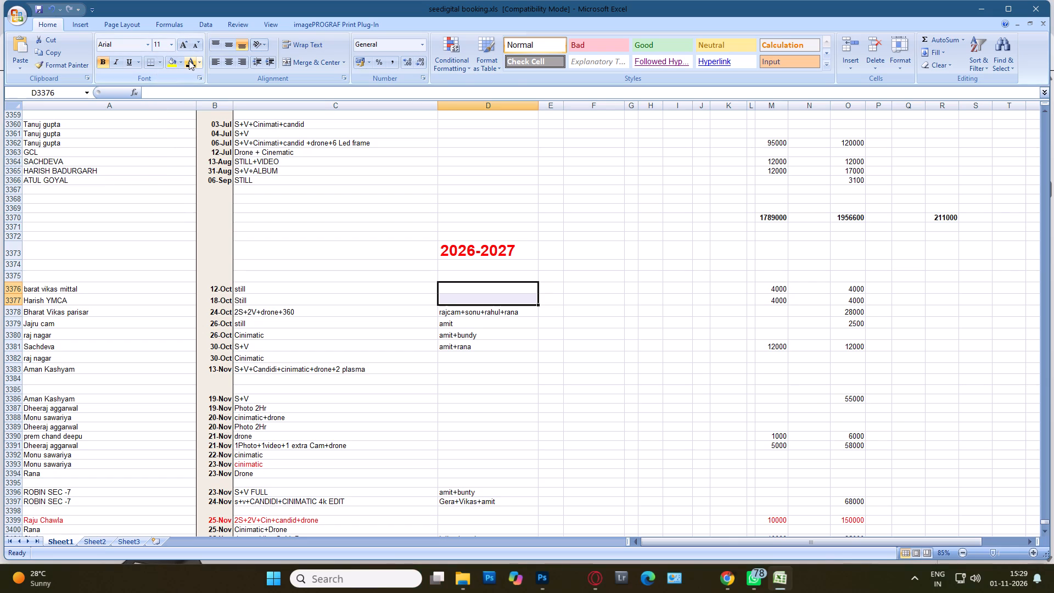
{"action": "left_click", "coordinate": [188, 65]}
{"action": "key", "text": "ctrl+b"}
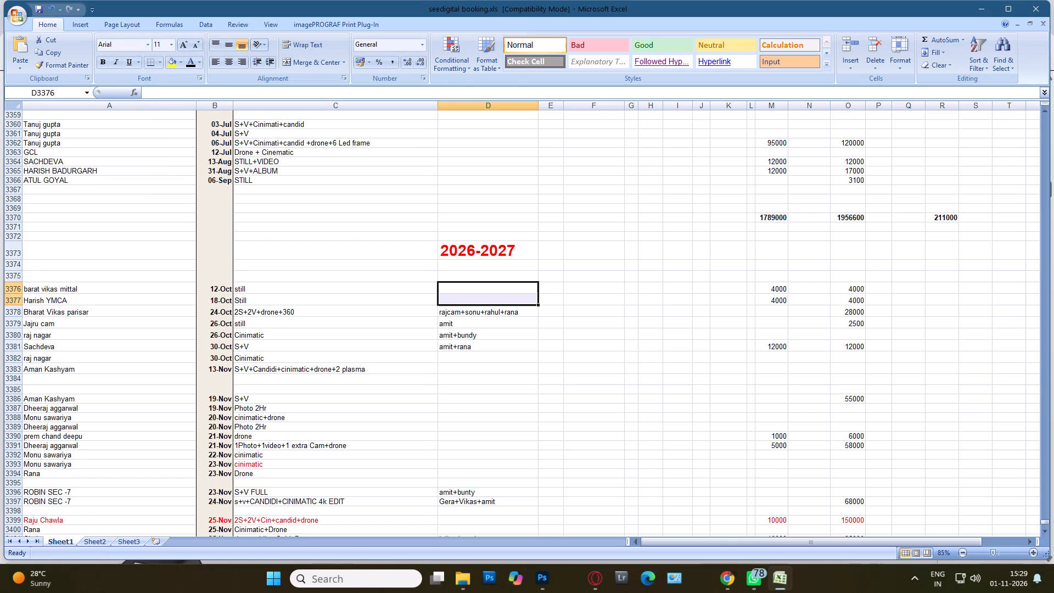
Enter amit as the crew for the 12-Oct and 18-Oct bookings in D3376 and D3377, and save the workbook.
{"action": "double_click", "coordinate": [466, 290]}
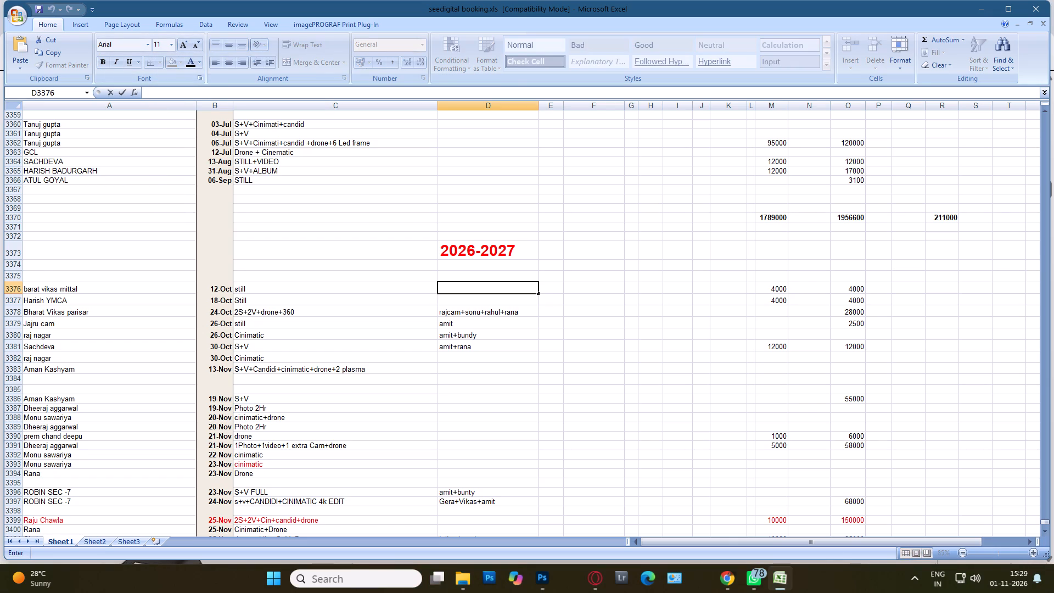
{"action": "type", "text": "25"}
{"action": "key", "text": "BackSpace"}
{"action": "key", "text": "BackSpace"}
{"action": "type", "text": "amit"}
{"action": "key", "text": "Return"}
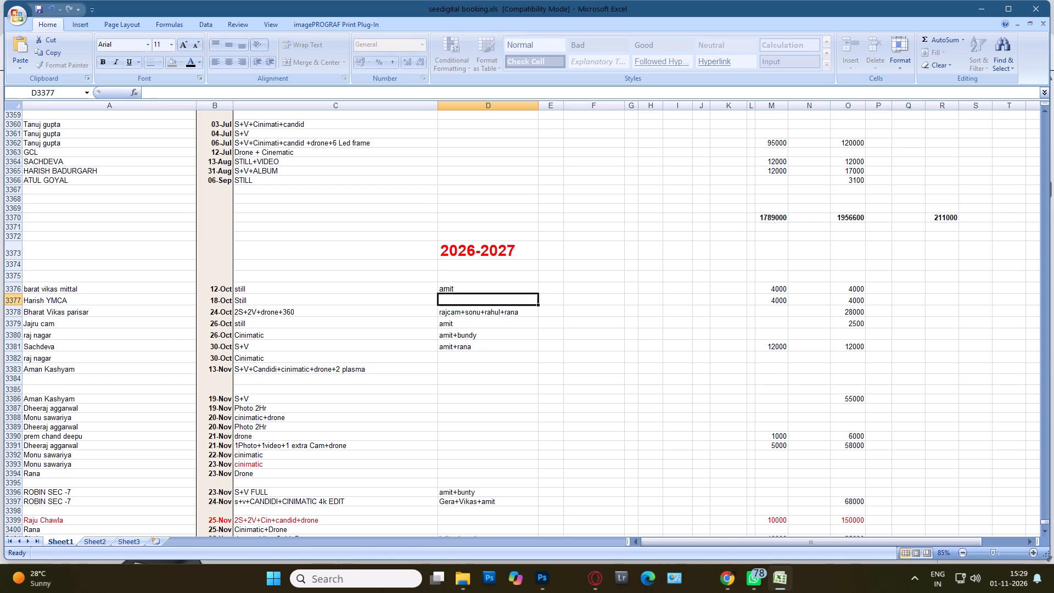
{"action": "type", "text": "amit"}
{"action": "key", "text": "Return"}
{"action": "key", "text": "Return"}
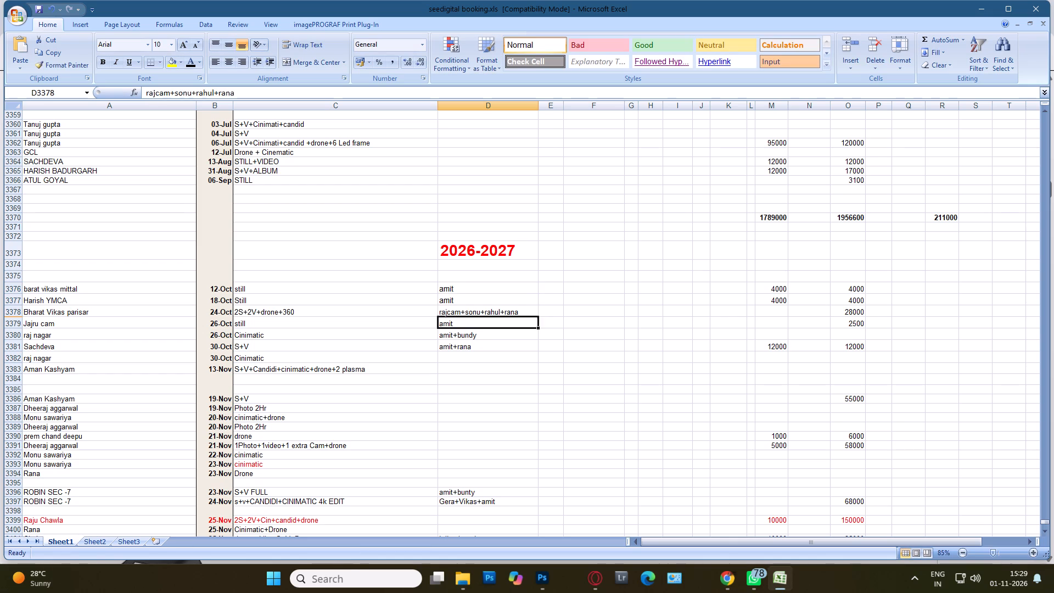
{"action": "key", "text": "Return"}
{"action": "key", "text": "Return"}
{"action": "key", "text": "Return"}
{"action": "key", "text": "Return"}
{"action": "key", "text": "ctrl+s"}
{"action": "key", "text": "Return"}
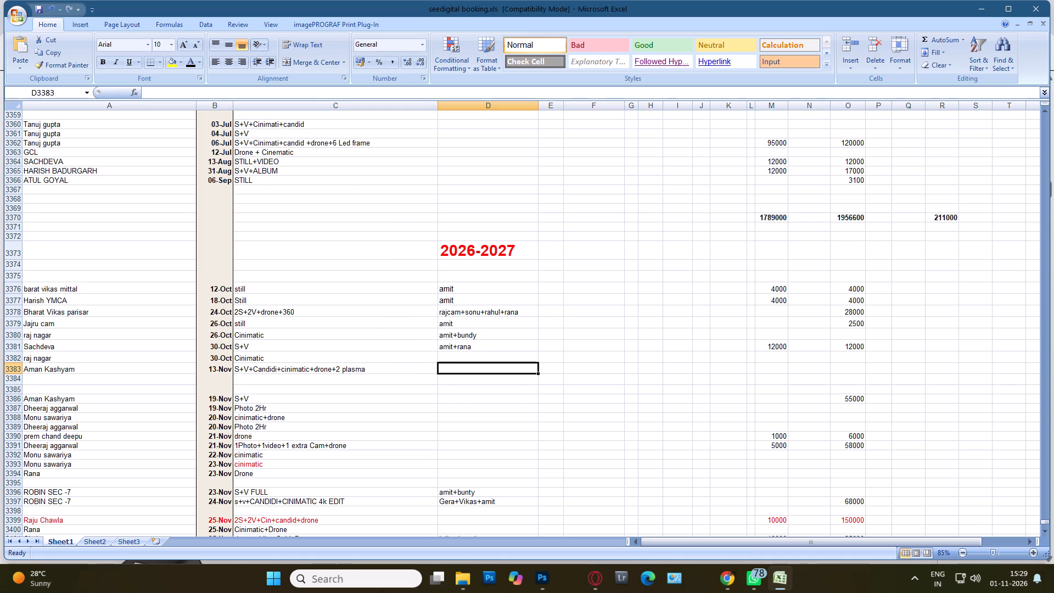
Insert a row above the 13-Nov booking for a new job with its client name, date 6 nov and service Still+video.
{"action": "left_click", "coordinate": [315, 371]}
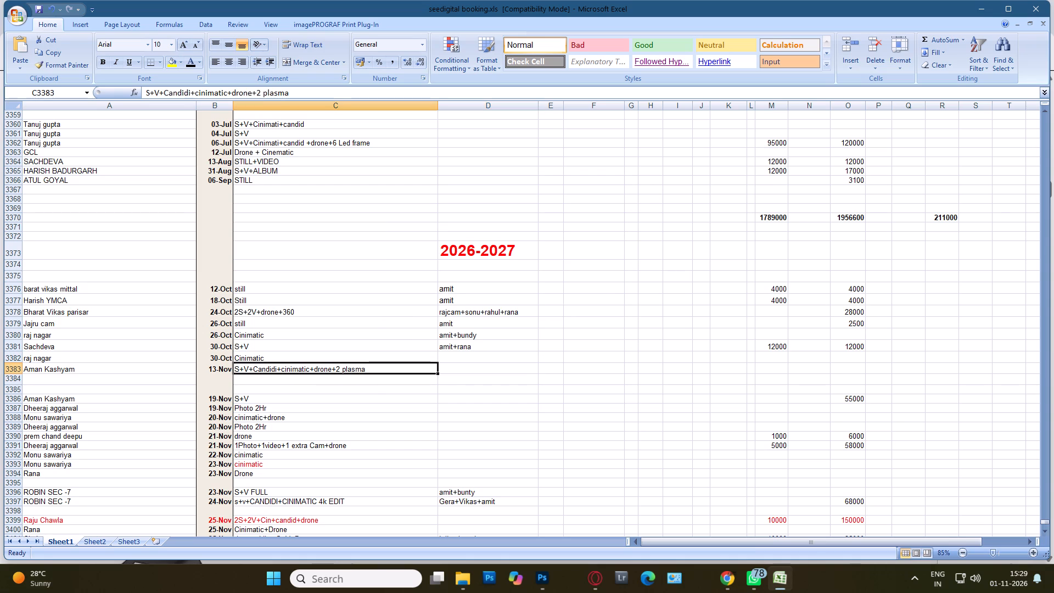
{"action": "right_click", "coordinate": [12, 368]}
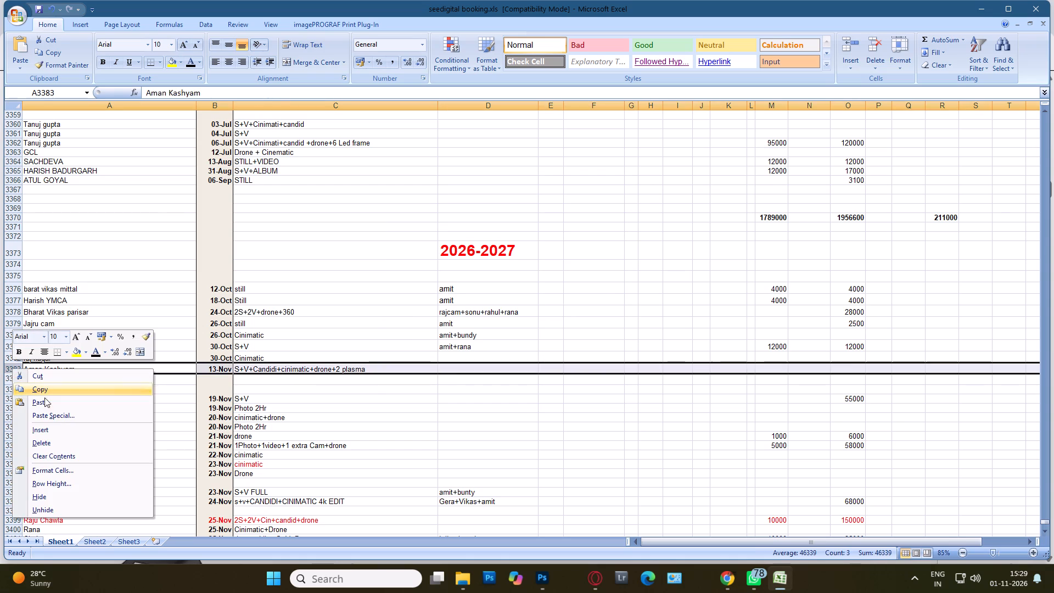
{"action": "left_click", "coordinate": [58, 428]}
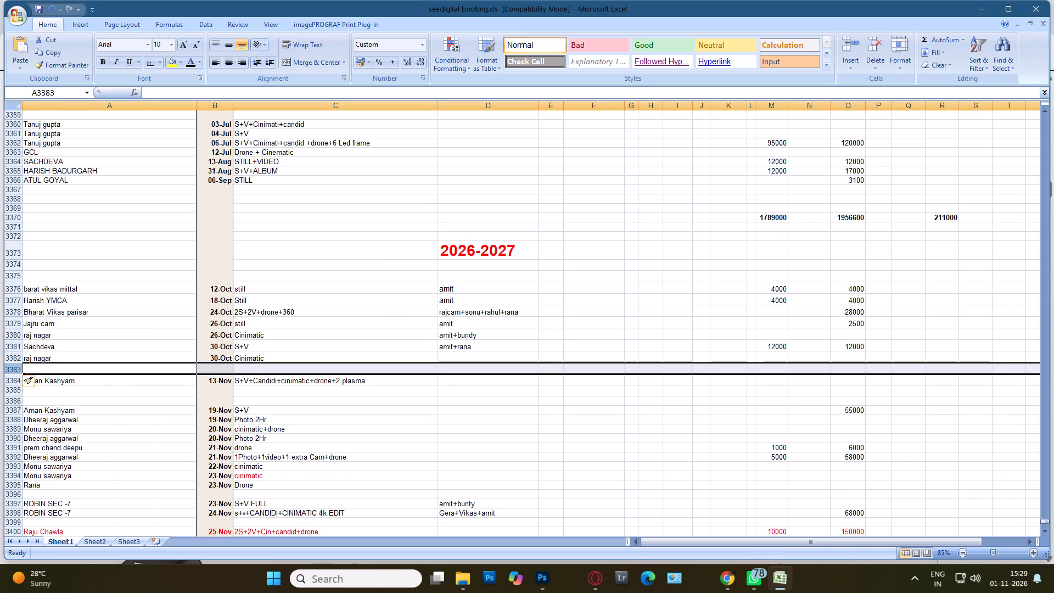
{"action": "left_click", "coordinate": [470, 379]}
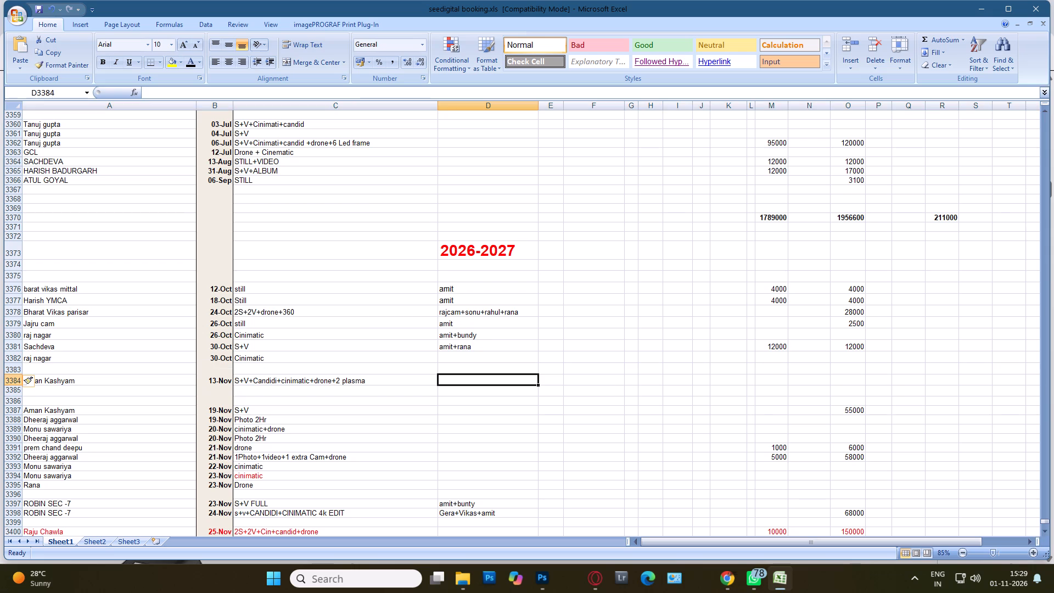
{"action": "left_click", "coordinate": [64, 370]}
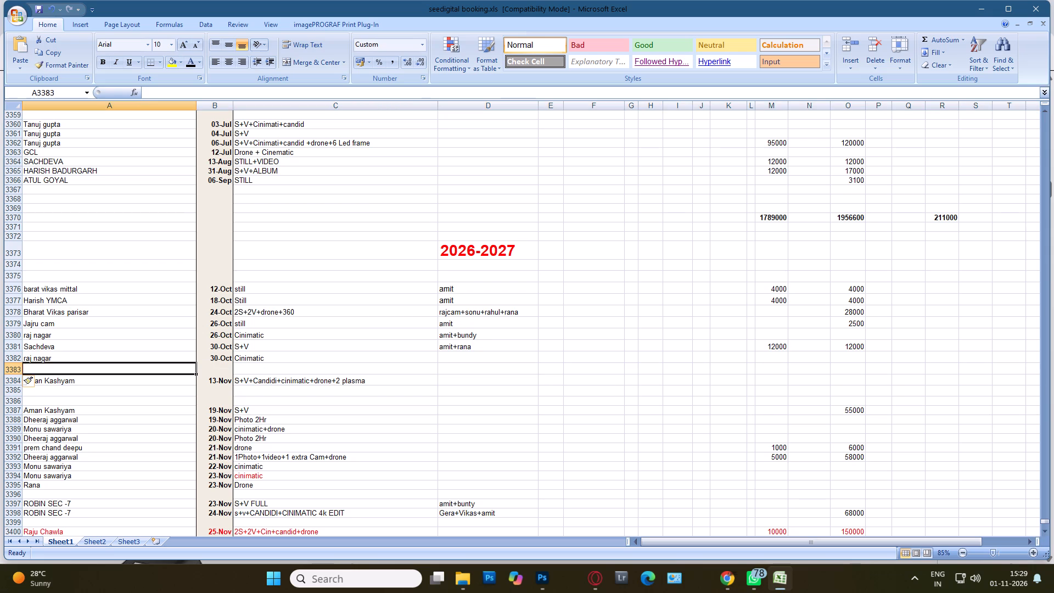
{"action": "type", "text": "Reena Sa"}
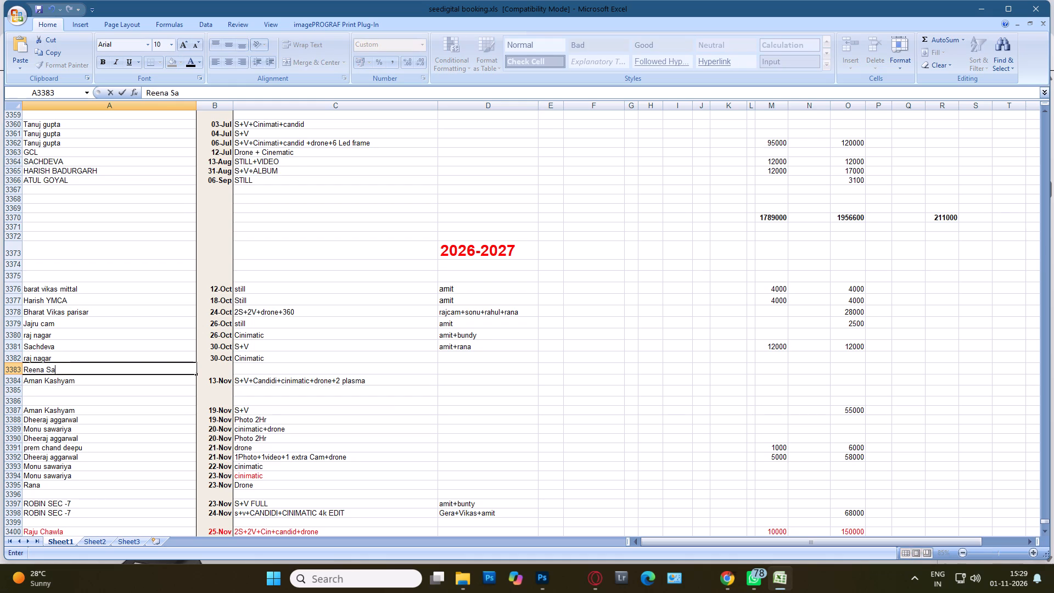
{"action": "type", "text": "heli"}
{"action": "left_click", "coordinate": [222, 371]}
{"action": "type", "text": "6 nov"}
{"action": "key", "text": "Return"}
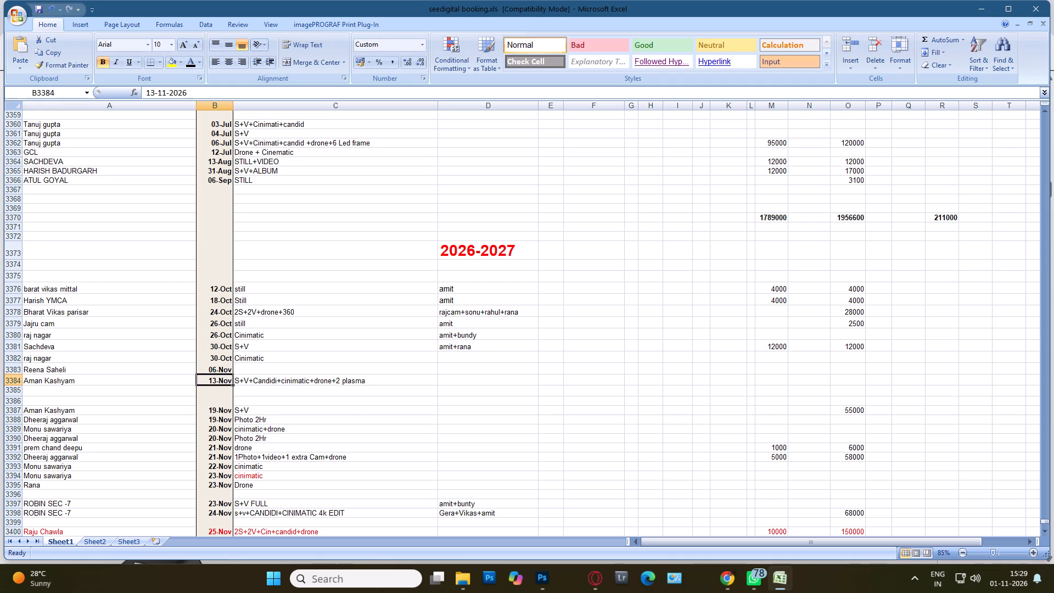
{"action": "left_click", "coordinate": [264, 367]}
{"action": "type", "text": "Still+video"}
Enter monu in crew cell D3384 of the 13-Nov booking and save the workbook, accepting the compatibility check.
{"action": "left_click", "coordinate": [479, 382]}
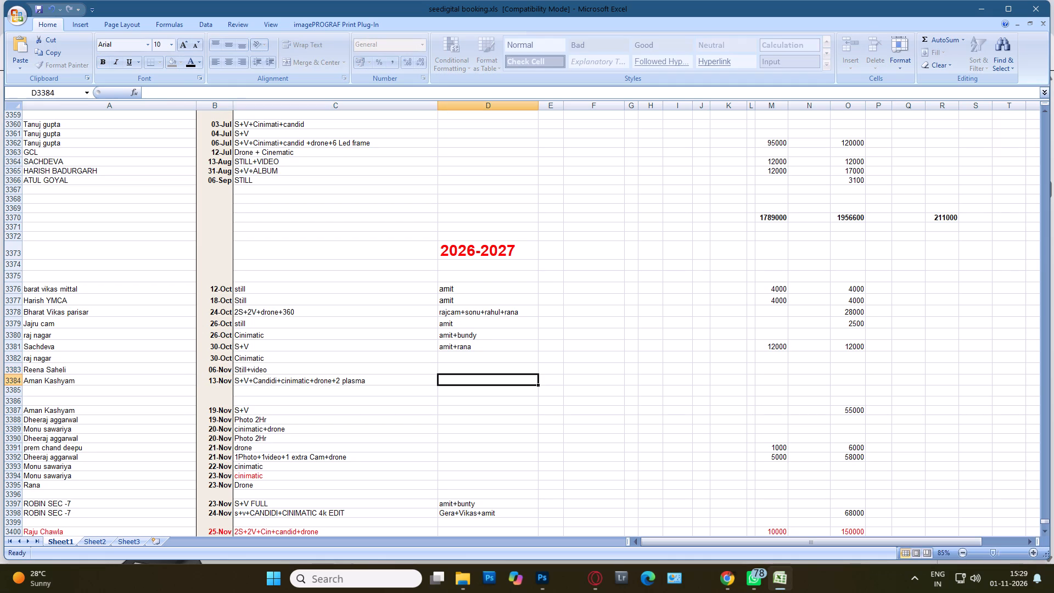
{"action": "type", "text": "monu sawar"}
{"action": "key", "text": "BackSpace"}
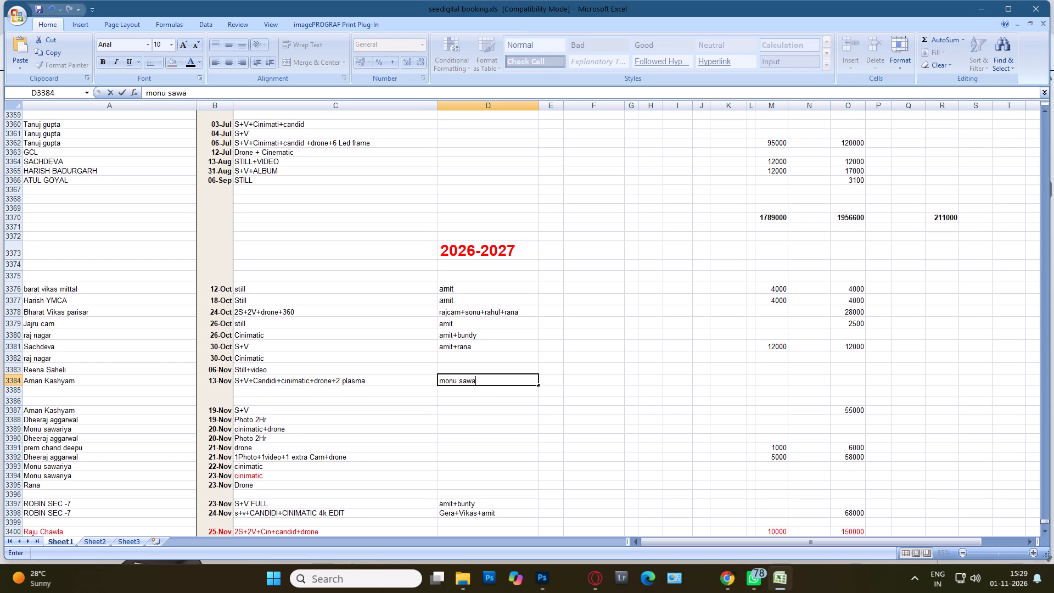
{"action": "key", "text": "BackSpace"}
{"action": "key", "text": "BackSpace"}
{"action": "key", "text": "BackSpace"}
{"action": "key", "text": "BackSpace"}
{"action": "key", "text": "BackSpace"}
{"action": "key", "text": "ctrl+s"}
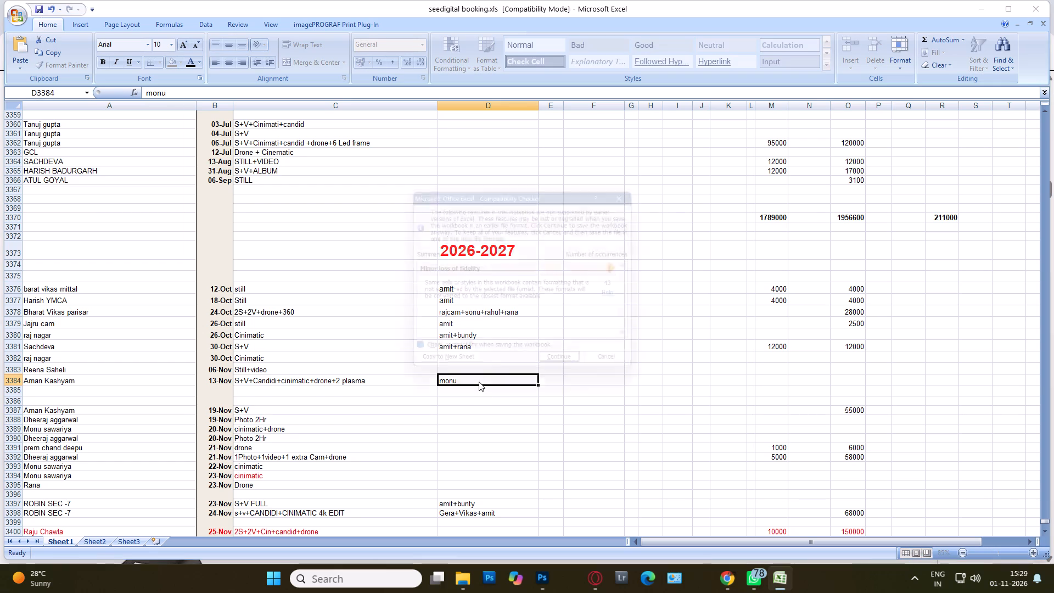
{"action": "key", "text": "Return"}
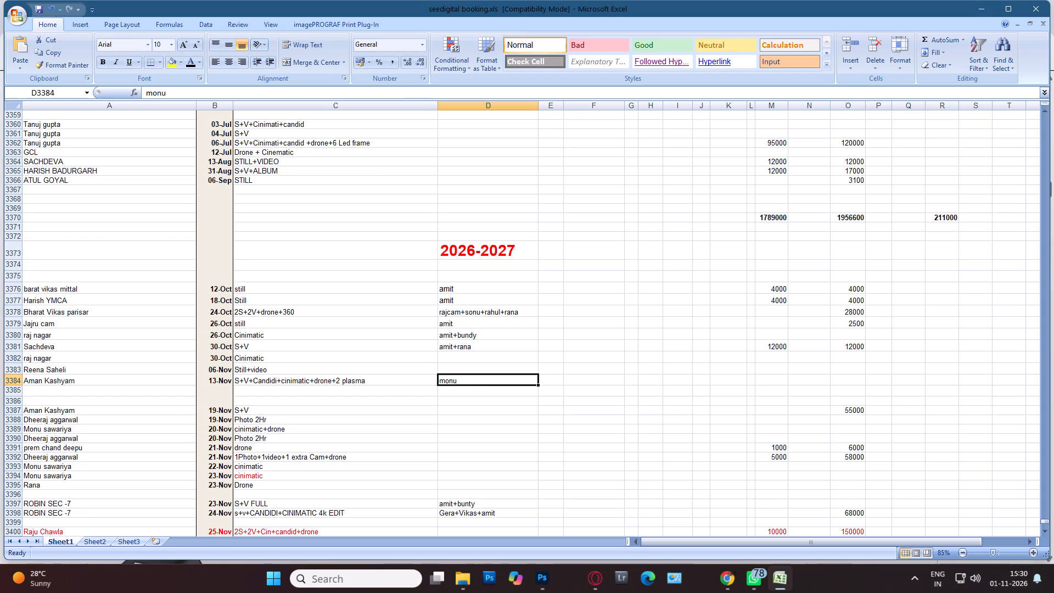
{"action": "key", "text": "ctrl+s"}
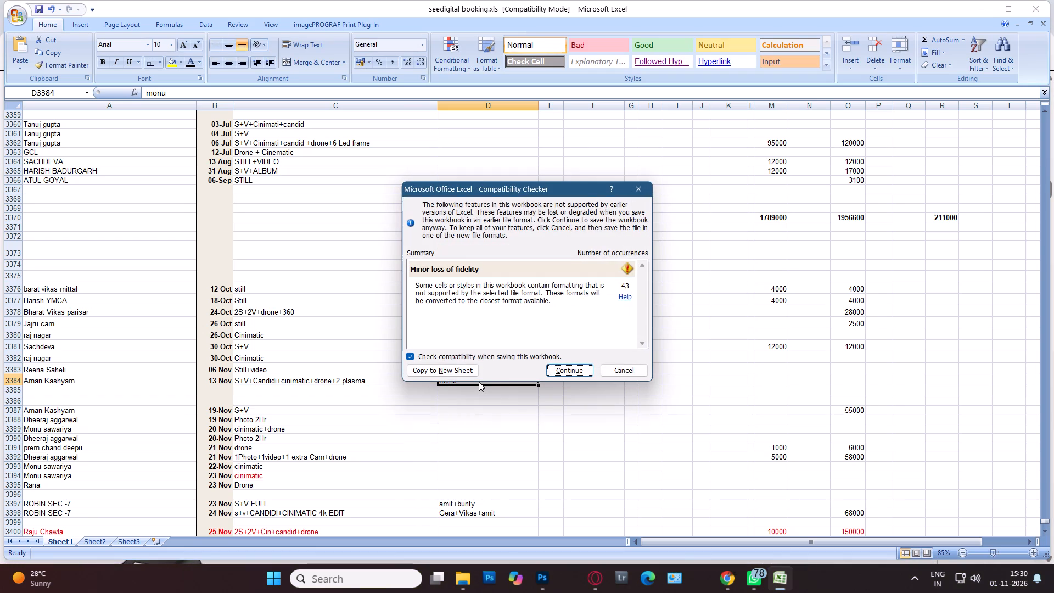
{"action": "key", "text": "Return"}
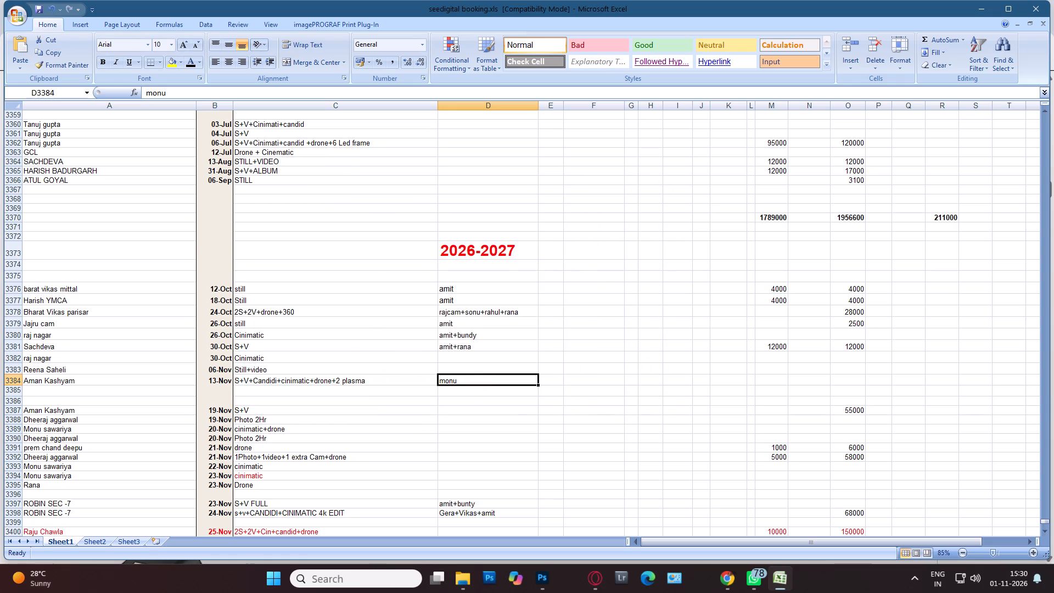
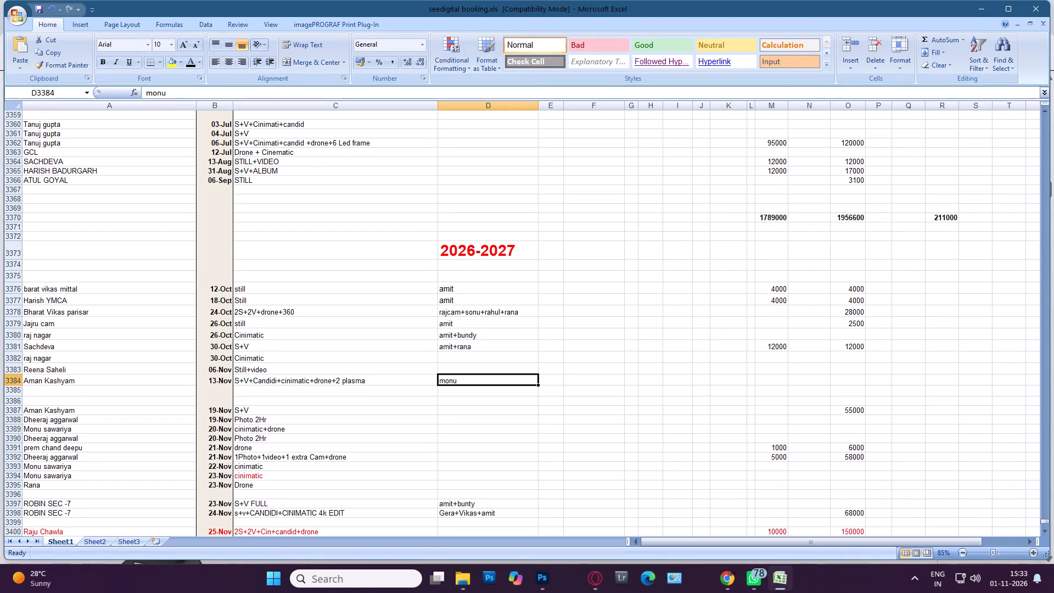
Enter 55000 as the amount for the 13-Nov booking in cell O3384.
{"action": "left_click", "coordinate": [15, 382]}
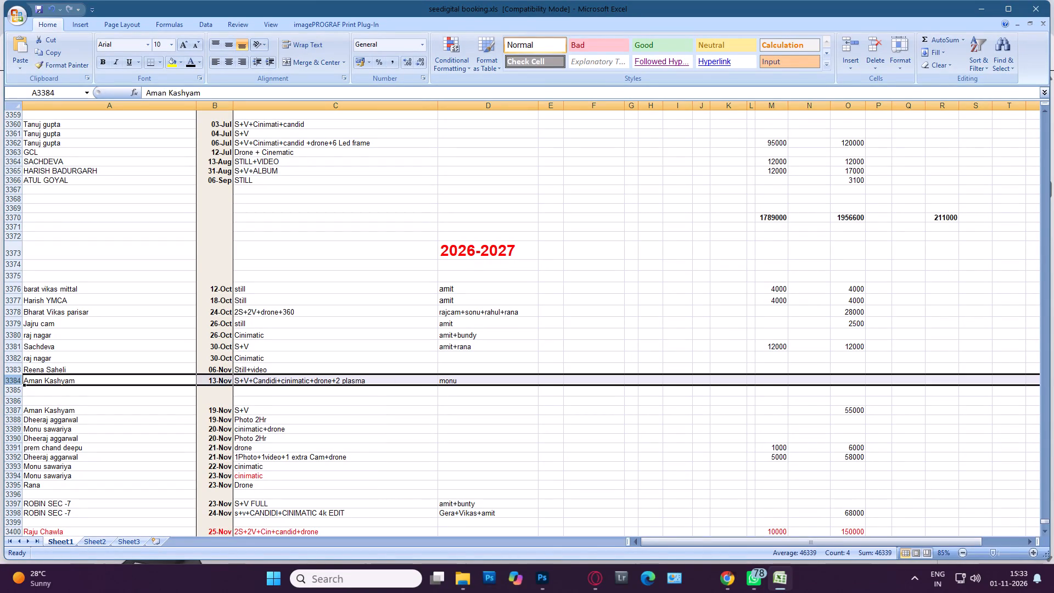
{"action": "left_click", "coordinate": [859, 381]}
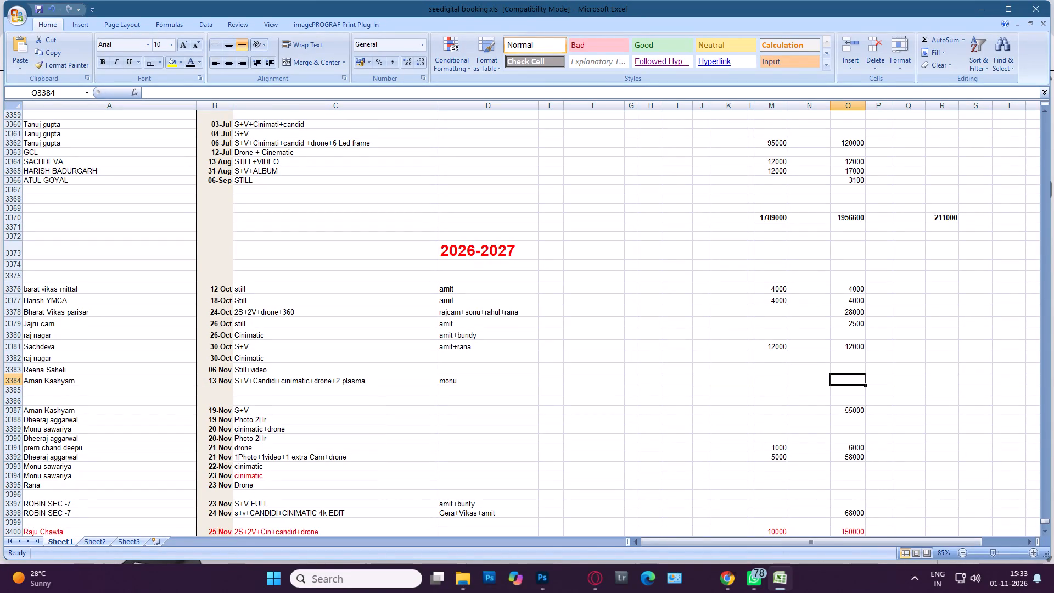
{"action": "type", "text": "55000"}
{"action": "key", "text": "Return"}
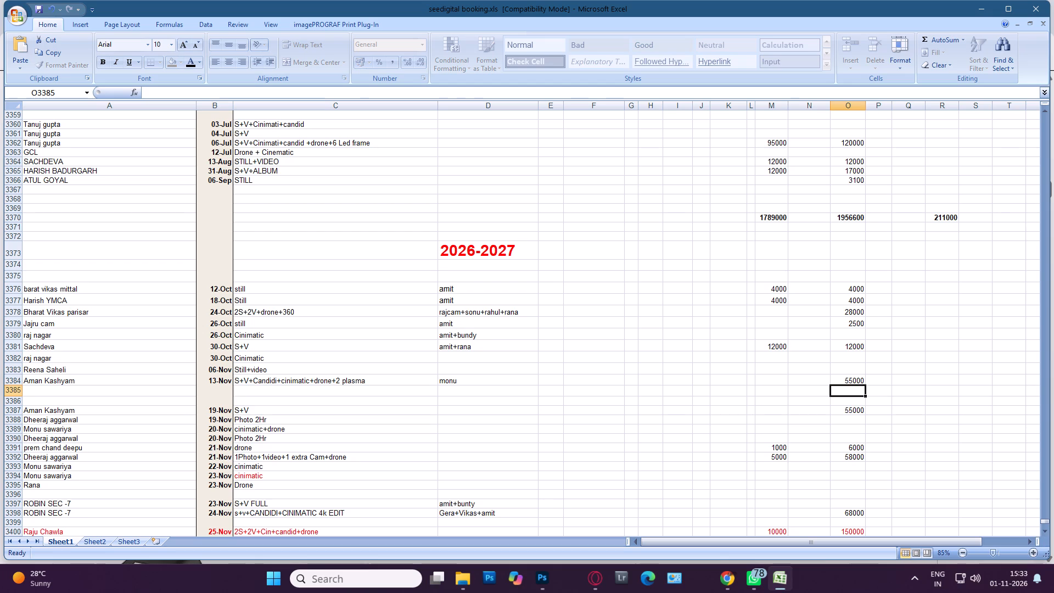
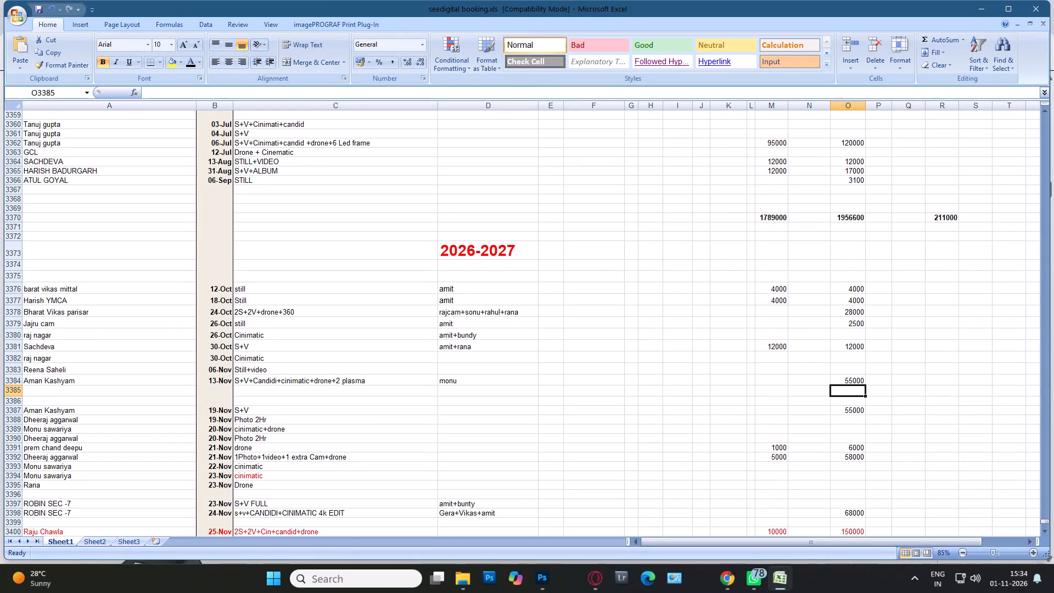
Enter amit+rana as the crew for the 30-Oct Cinimatic booking in cell D3382.
{"action": "left_click", "coordinate": [481, 356]}
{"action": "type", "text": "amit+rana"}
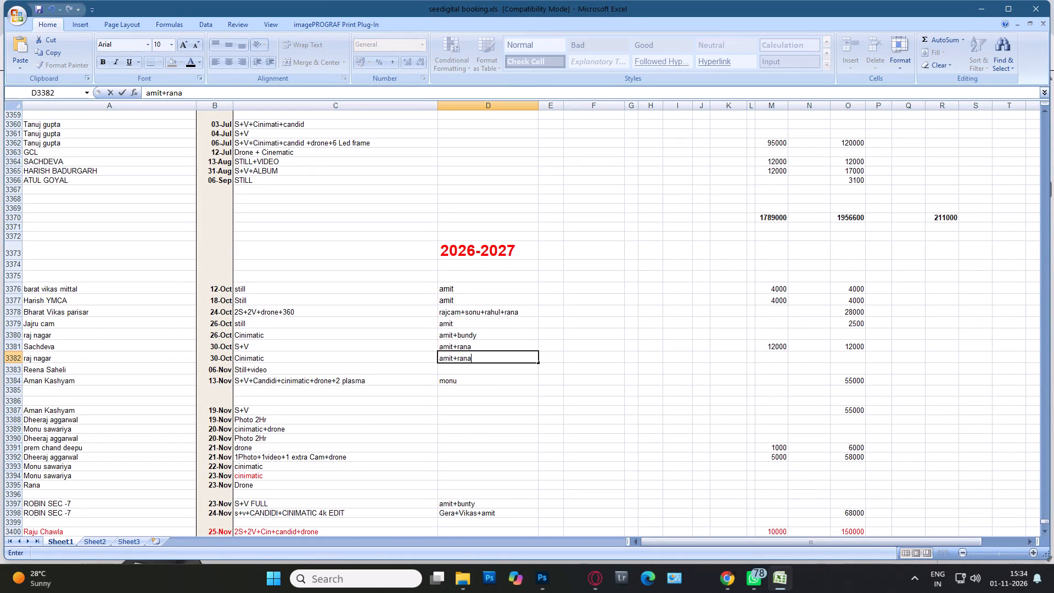
{"action": "left_click", "coordinate": [592, 335]}
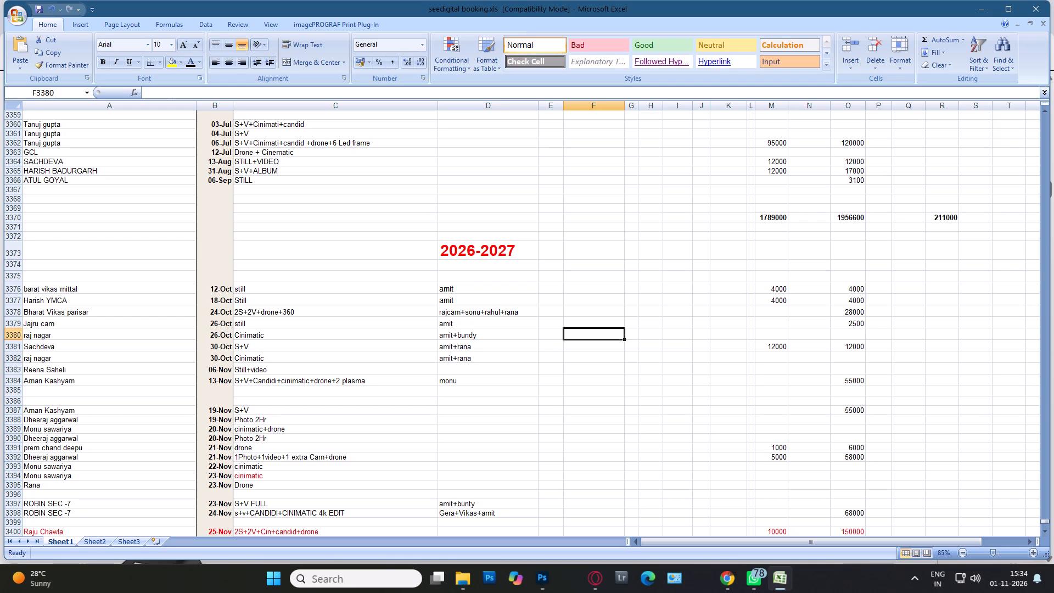
Save the bookings workbook in its existing format, continuing past the compatibility check.
{"action": "key", "text": "ctrl+s"}
{"action": "left_click", "coordinate": [571, 368]}
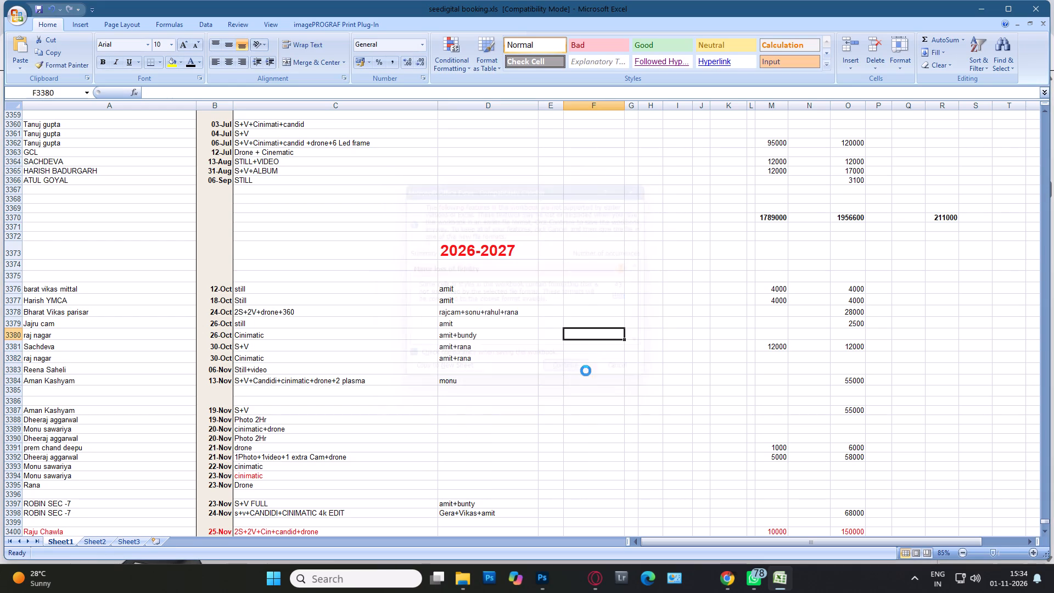
Insert a blank row at row 3388, between the 19-Nov S+V booking and the 19-Nov Photo 2Hr booking.
{"action": "scroll", "coordinate": [484, 429], "scroll_direction": "down", "scroll_amount": 2}
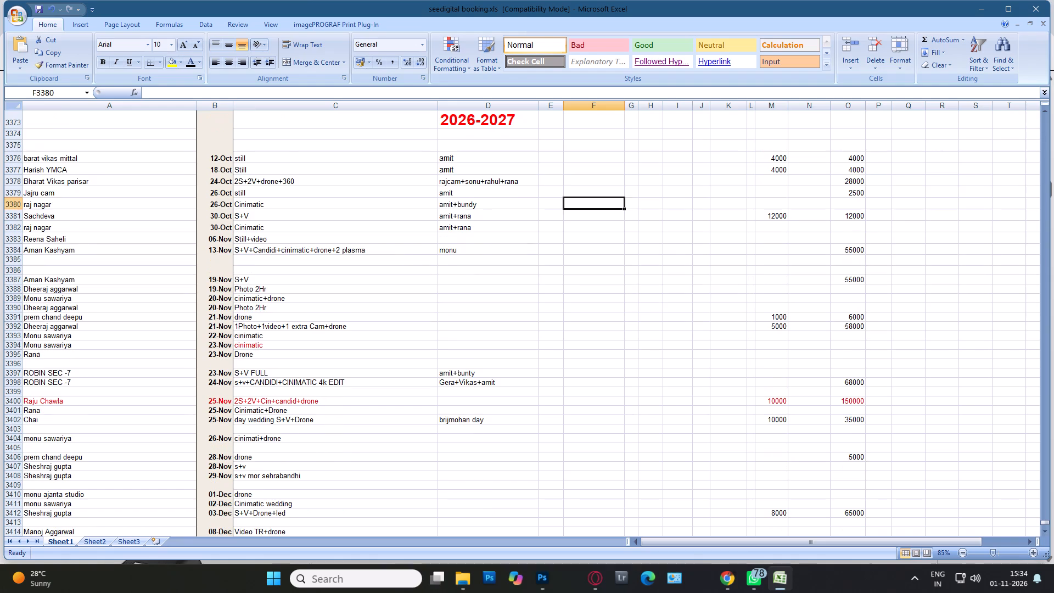
{"action": "left_click", "coordinate": [263, 276]}
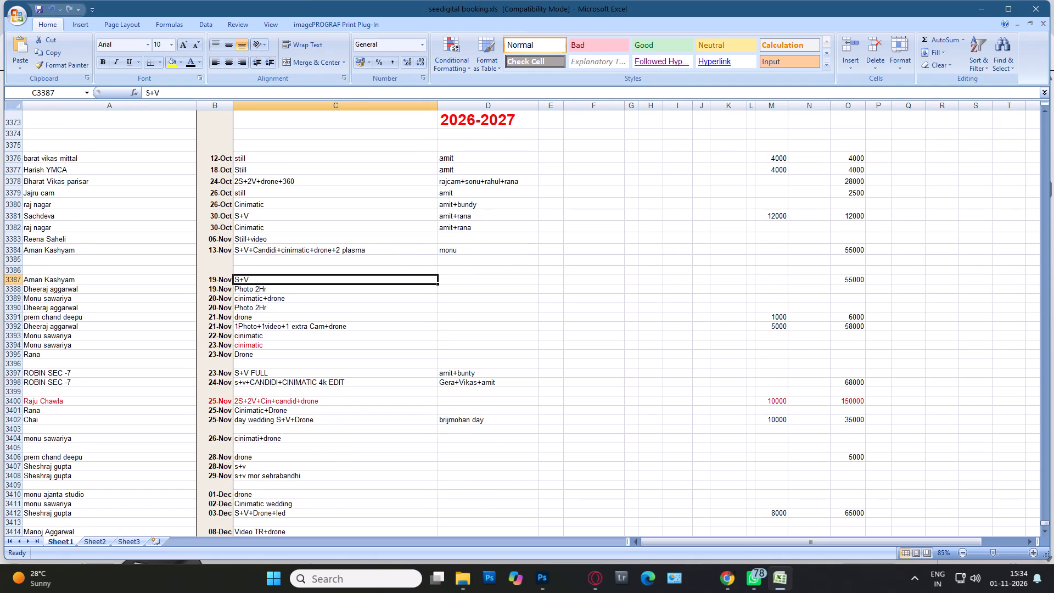
{"action": "left_click", "coordinate": [8, 290]}
{"action": "right_click", "coordinate": [8, 290]}
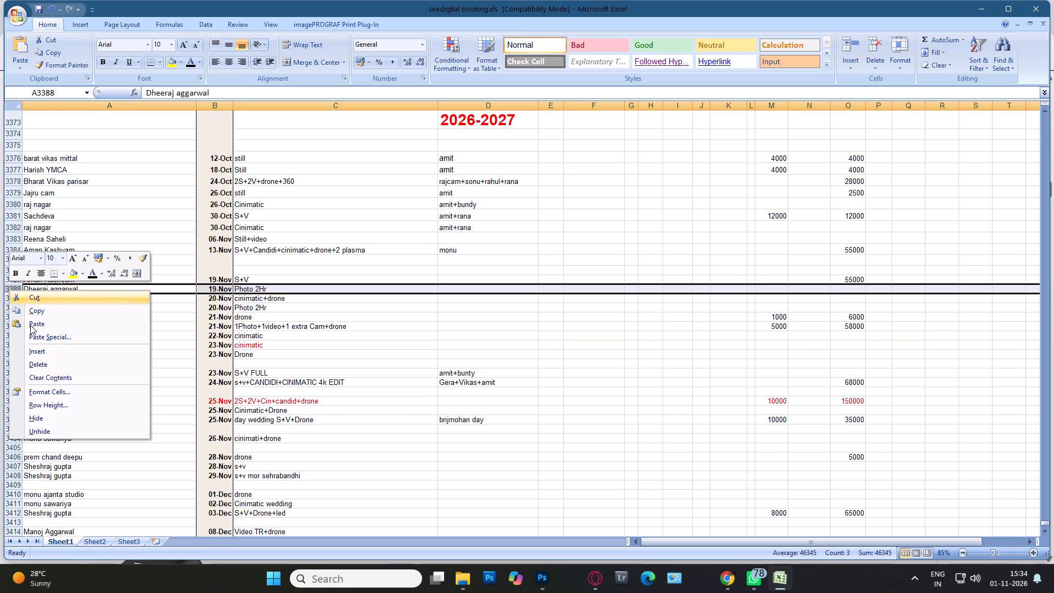
{"action": "left_click", "coordinate": [45, 348]}
{"action": "left_click", "coordinate": [293, 298]}
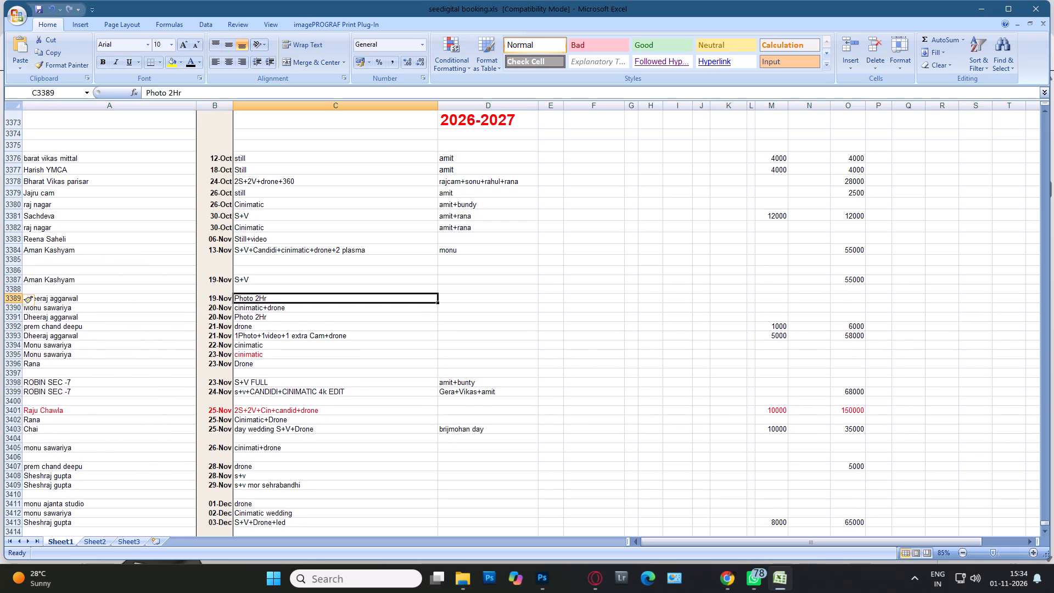
{"action": "left_click", "coordinate": [111, 303]}
{"action": "left_click", "coordinate": [100, 316]}
{"action": "left_click", "coordinate": [106, 350]}
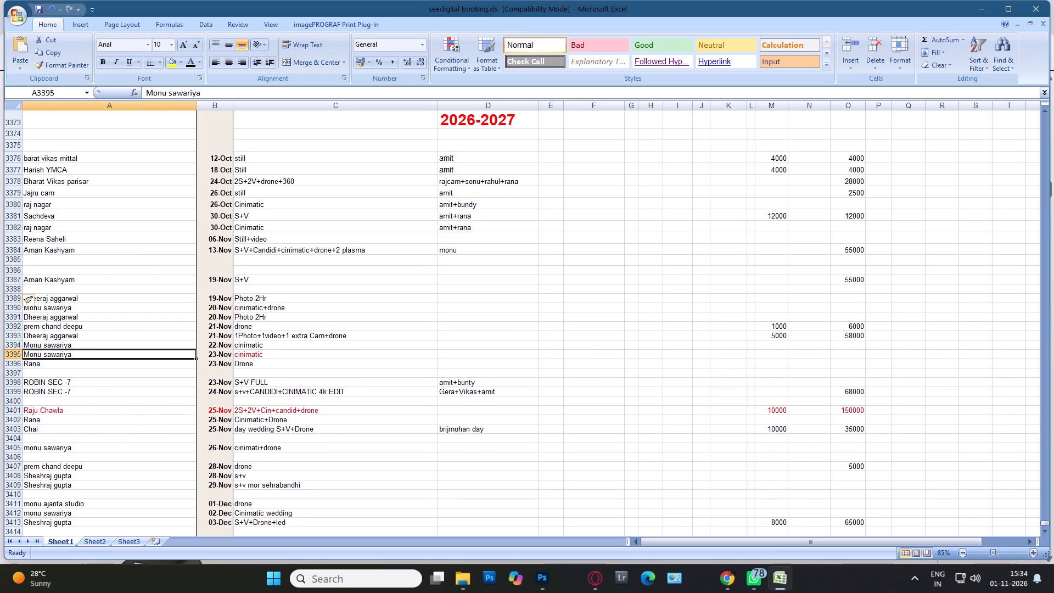
Save the workbook with the new spacer row, keeping its existing file format.
{"action": "key", "text": "ctrl+s"}
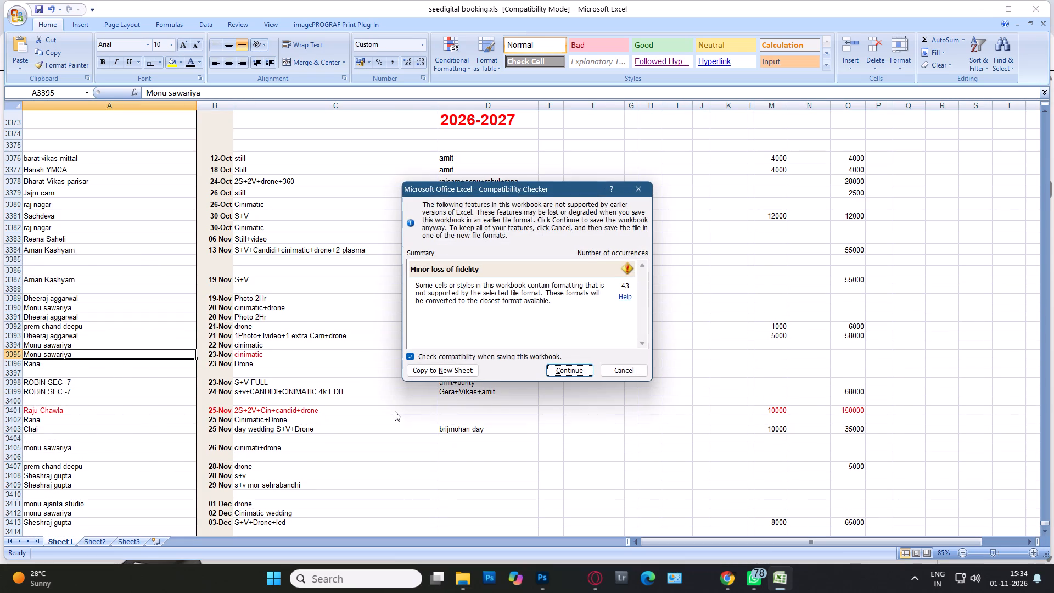
{"action": "key", "text": "Return"}
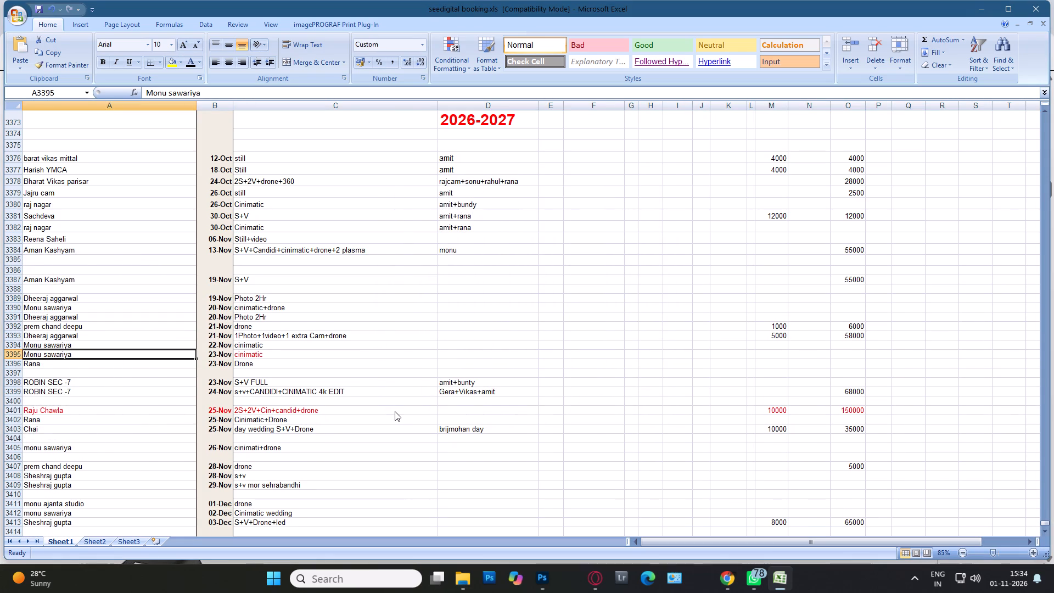
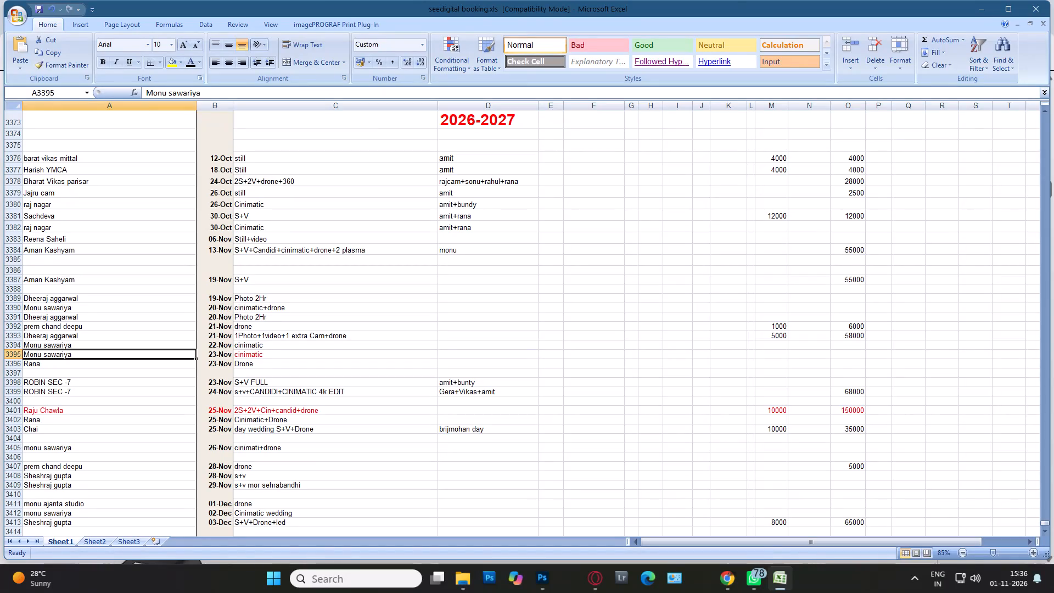
Review the 2026-2027 booking rows, from the October jobs through the last January entry, including the 21-Nov amounts.
{"action": "left_click", "coordinate": [10, 335]}
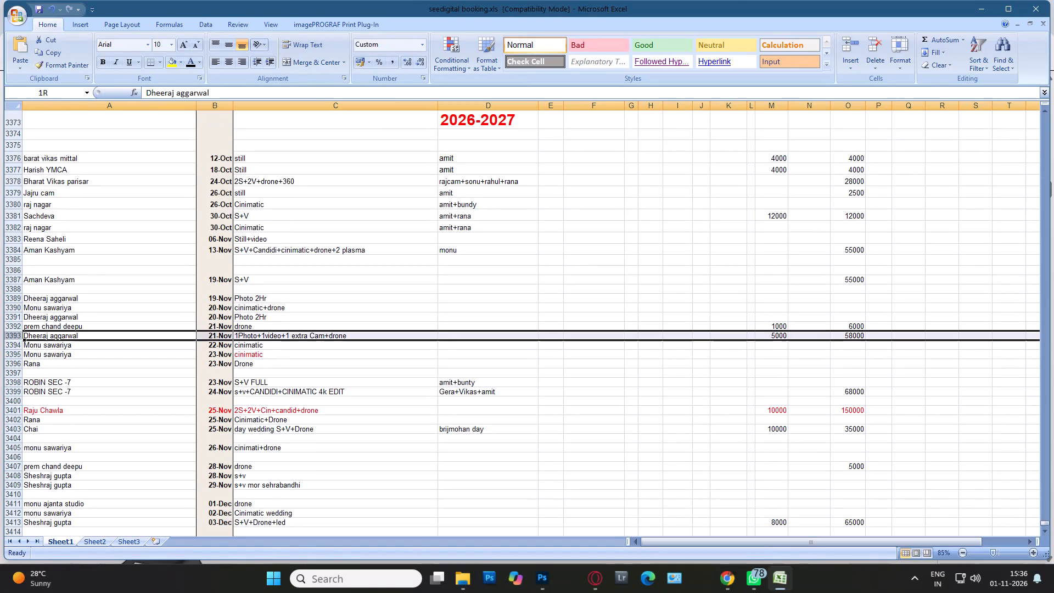
{"action": "left_click", "coordinate": [860, 325]}
{"action": "scroll", "coordinate": [878, 428], "scroll_direction": "down", "scroll_amount": 3}
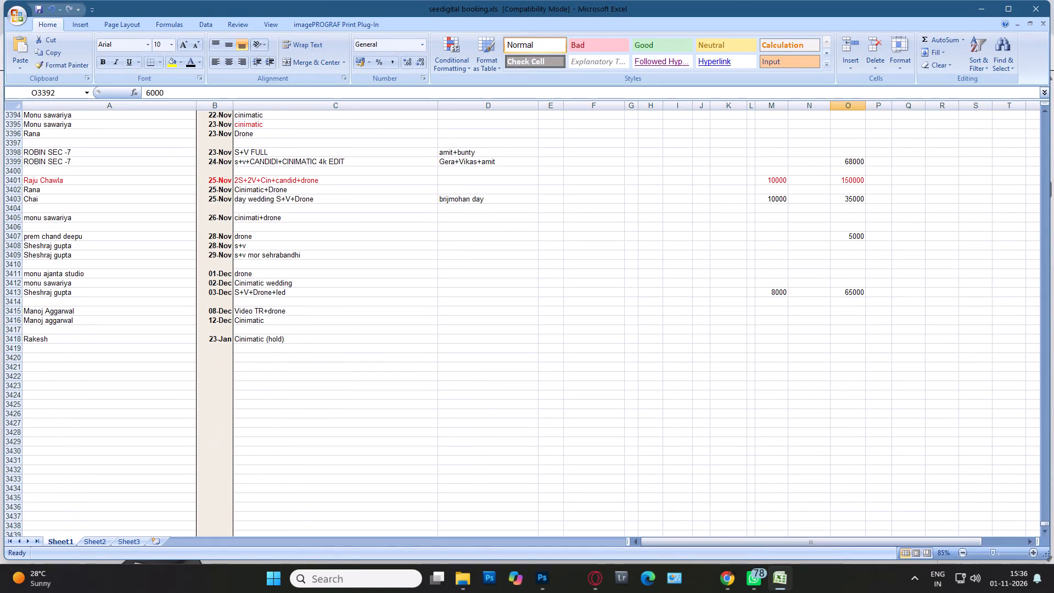
{"action": "scroll", "coordinate": [878, 428], "scroll_direction": "up", "scroll_amount": 6}
{"action": "scroll", "coordinate": [878, 428], "scroll_direction": "down", "scroll_amount": 1}
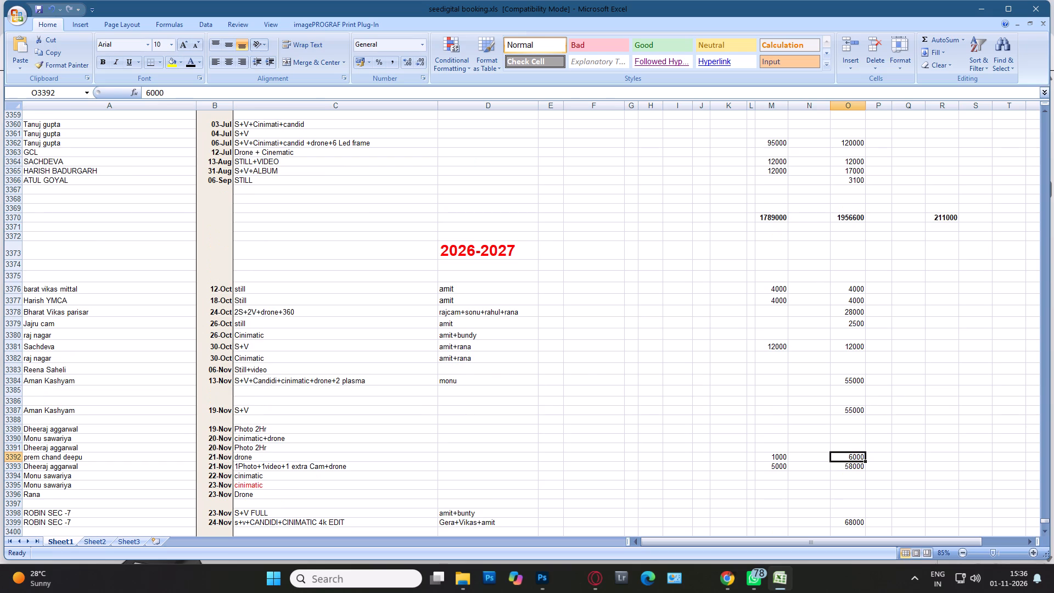
{"action": "scroll", "coordinate": [878, 428], "scroll_direction": "down", "scroll_amount": 1}
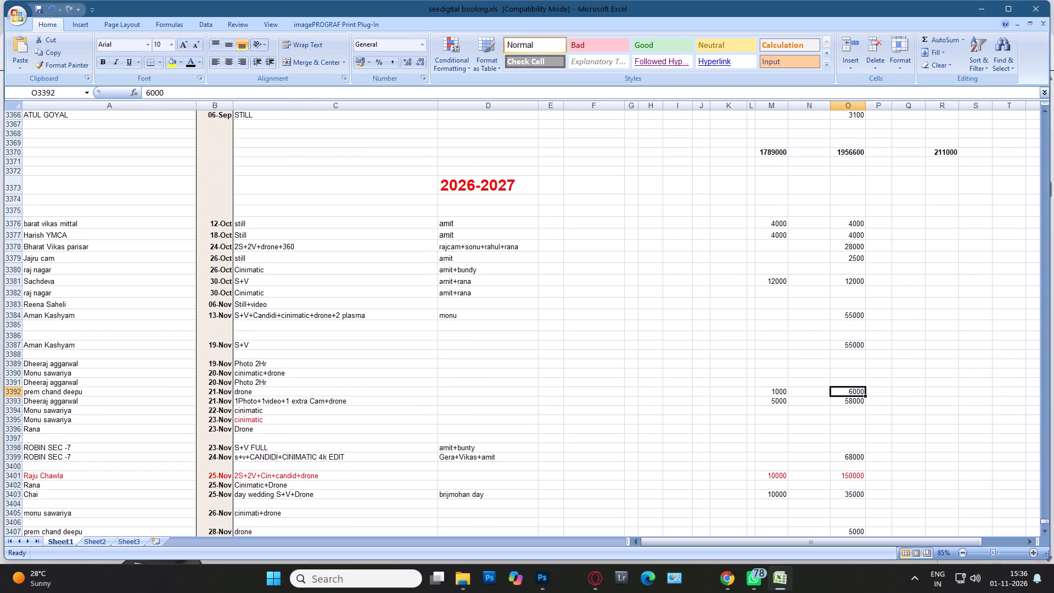
Save the bookings workbook in its existing format, continuing past the compatibility check.
{"action": "key", "text": "ctrl+s"}
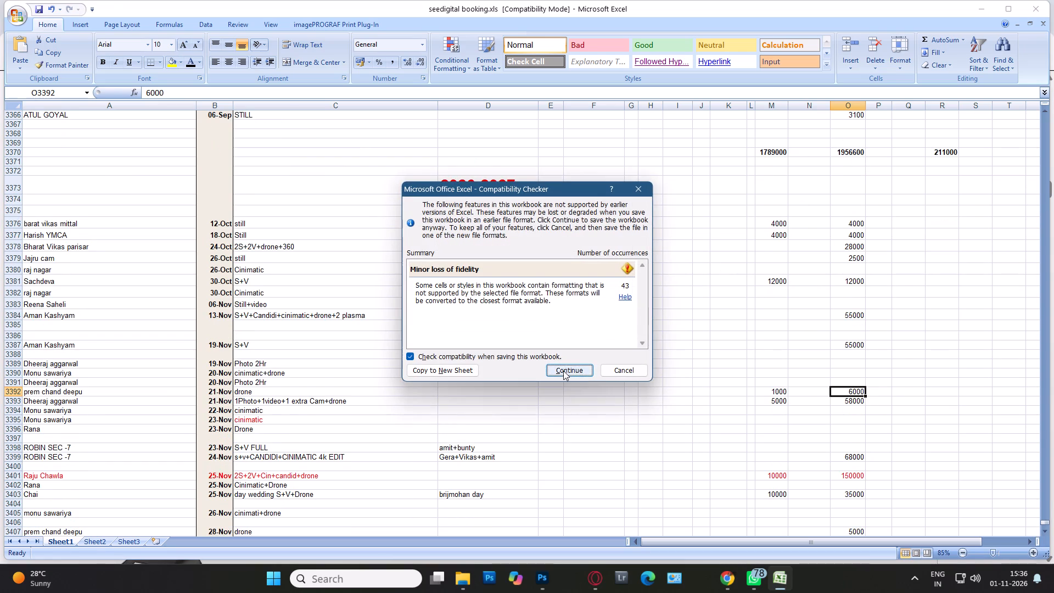
{"action": "left_click", "coordinate": [563, 371]}
Close the saved bookings workbook along with its spreadsheet program.
{"action": "left_click", "coordinate": [983, 9]}
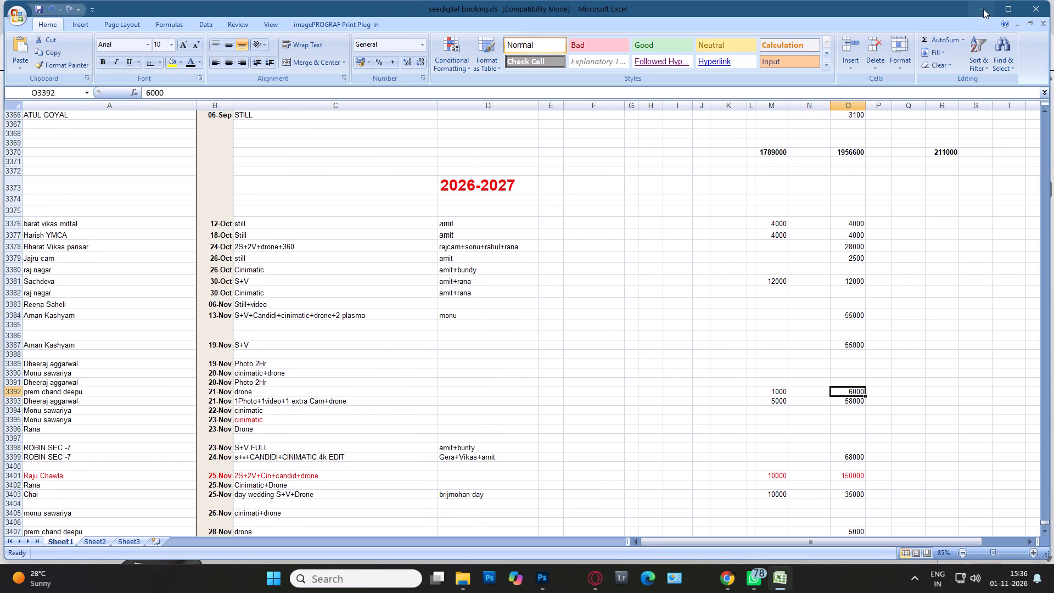
{"action": "left_click", "coordinate": [785, 579]}
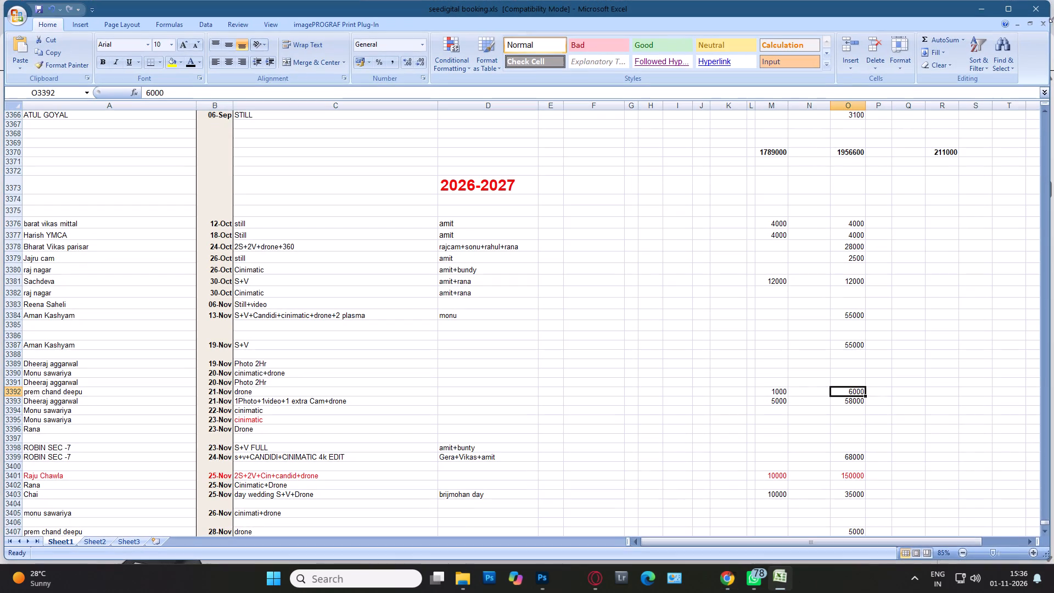
{"action": "left_click", "coordinate": [1042, 12]}
Minimise the browser window to reach the desktop and show the hidden system tray icons.
{"action": "left_click", "coordinate": [962, 14]}
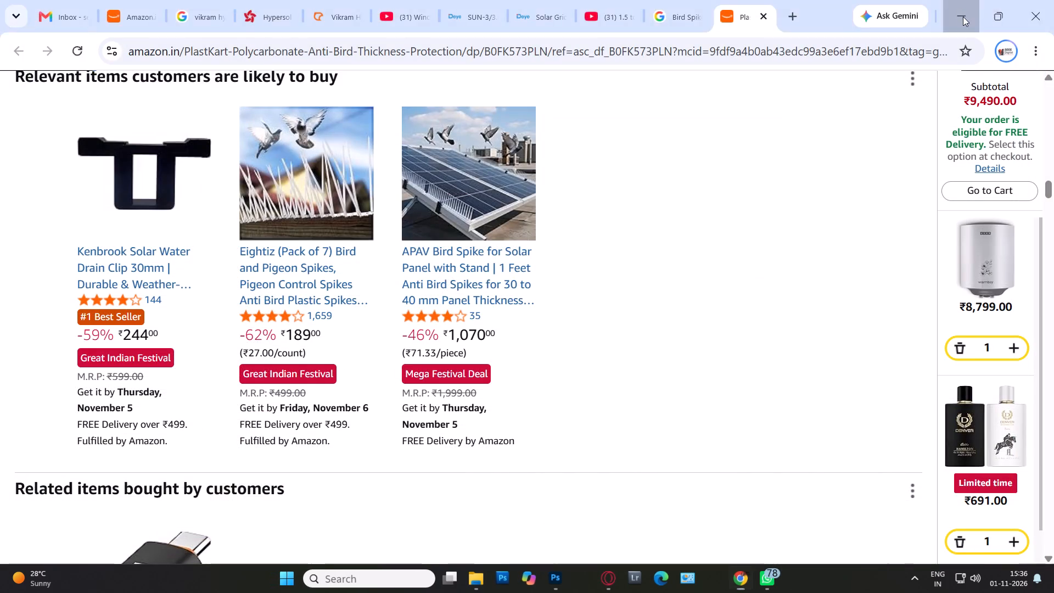
{"action": "left_click", "coordinate": [919, 583]}
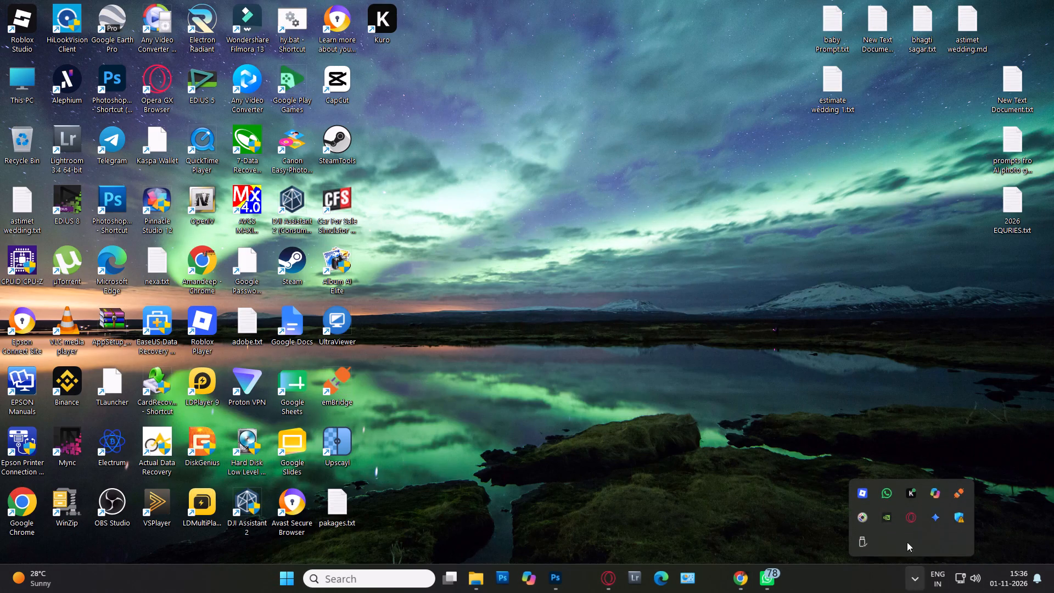